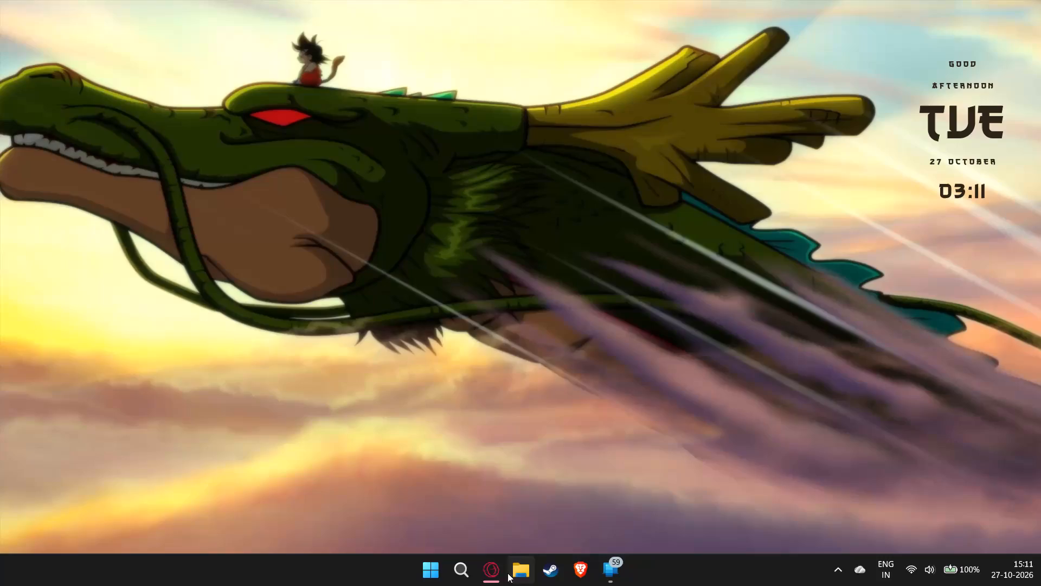
Open the Downloads folder in File Explorer.
{"action": "left_click", "coordinate": [521, 569]}
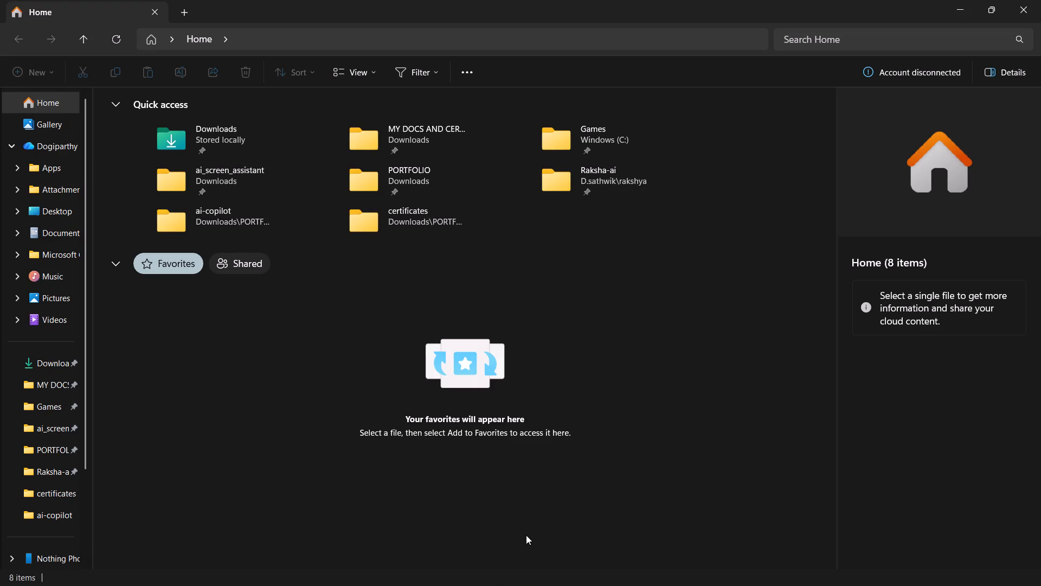
{"action": "left_click", "coordinate": [46, 366]}
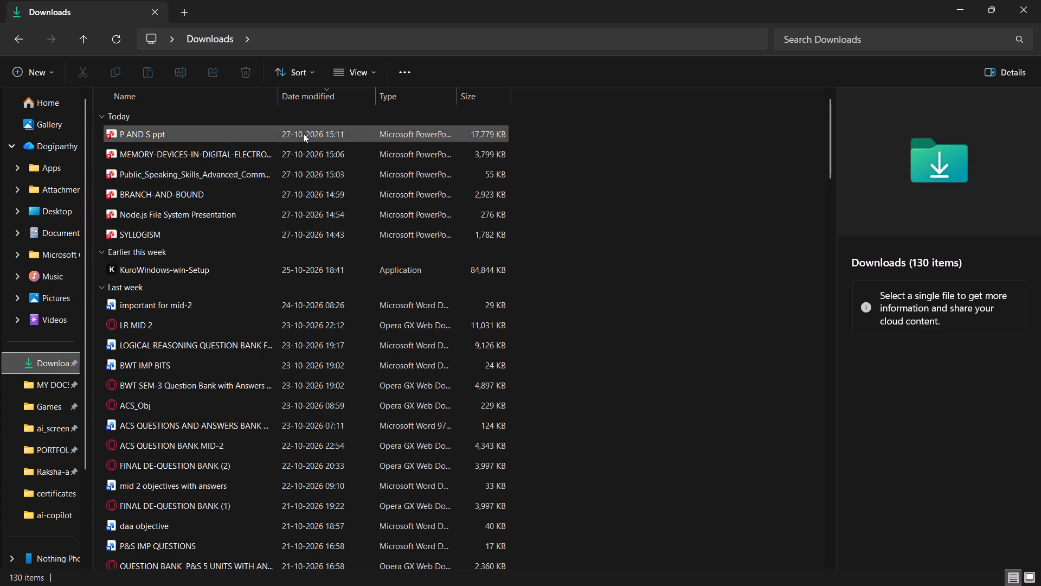
Select the P AND S ppt presentation in the Downloads folder.
{"action": "left_click", "coordinate": [160, 128]}
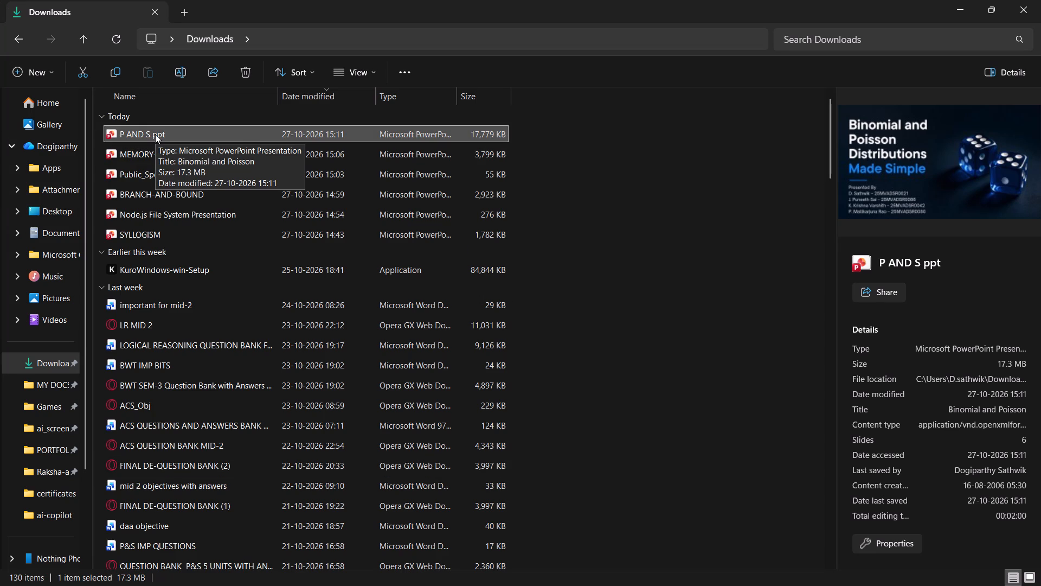
{"action": "left_click", "coordinate": [155, 134]}
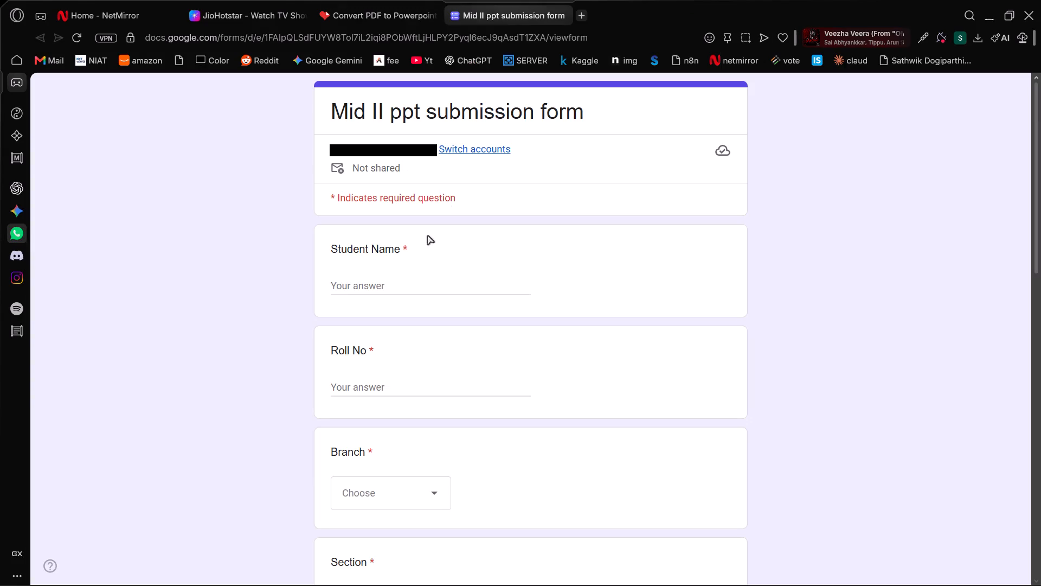
Enter the student's full name in the Student Name field of the Mid II ppt submission form.
{"action": "left_click", "coordinate": [374, 283]}
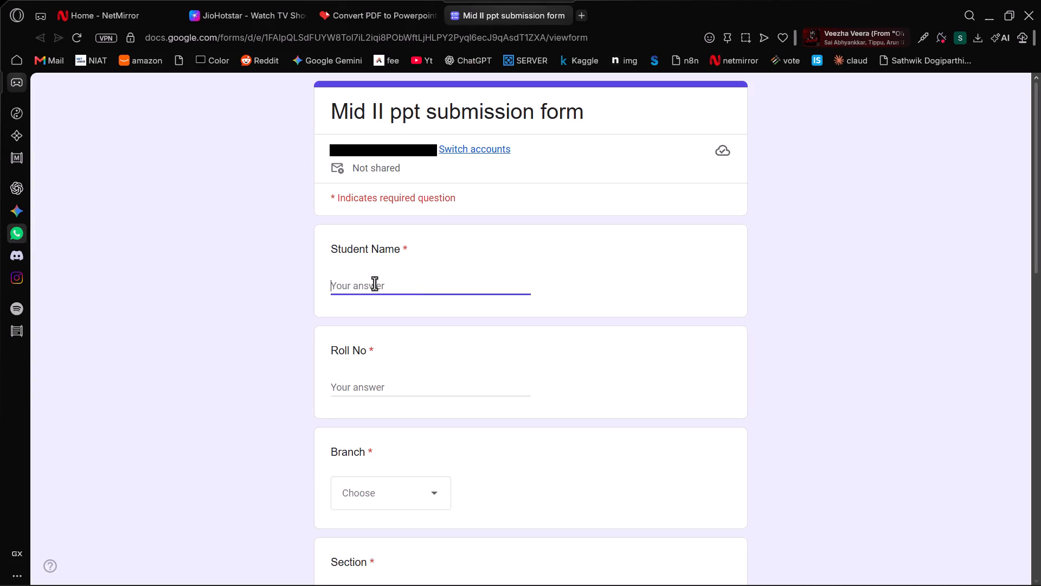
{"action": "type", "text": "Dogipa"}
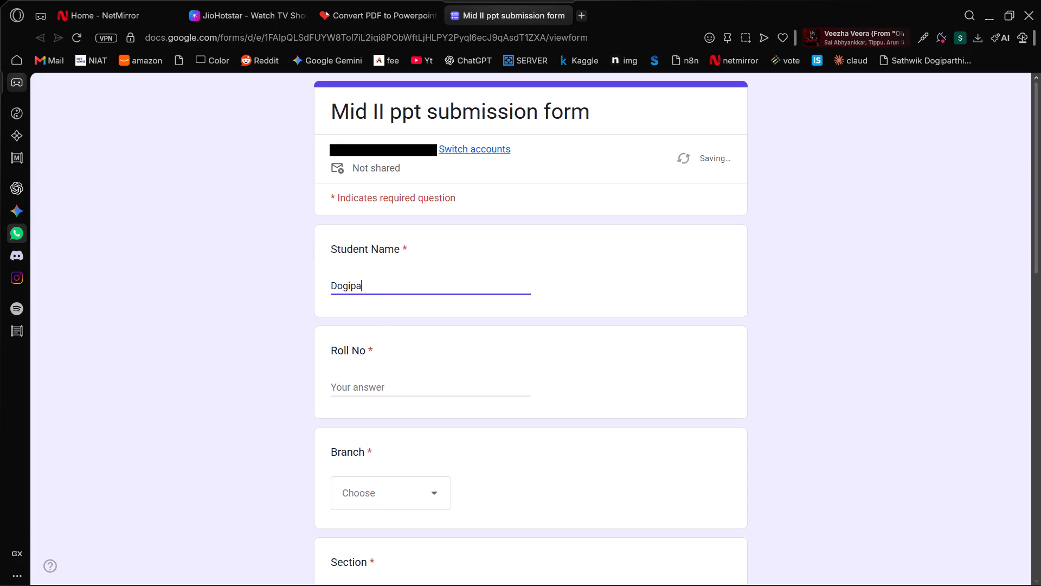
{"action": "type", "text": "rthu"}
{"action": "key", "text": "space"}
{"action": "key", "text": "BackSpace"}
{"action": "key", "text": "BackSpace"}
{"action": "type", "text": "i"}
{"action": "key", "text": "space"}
In the browser's Mid II ppt submission form, complete the student name and enter the student's roll number.
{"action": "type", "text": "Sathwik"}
{"action": "left_click", "coordinate": [383, 378]}
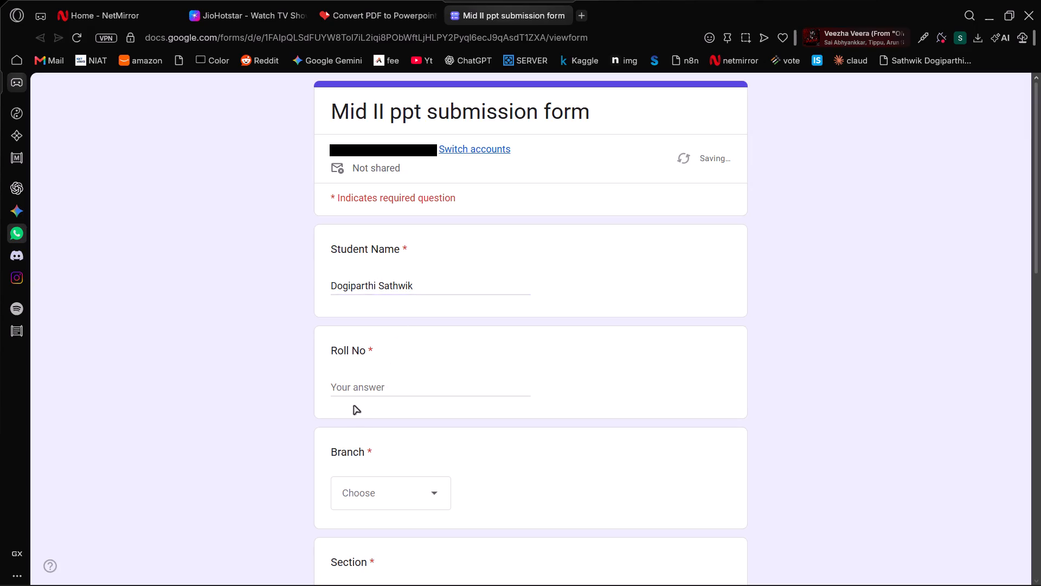
{"action": "left_click", "coordinate": [350, 378]}
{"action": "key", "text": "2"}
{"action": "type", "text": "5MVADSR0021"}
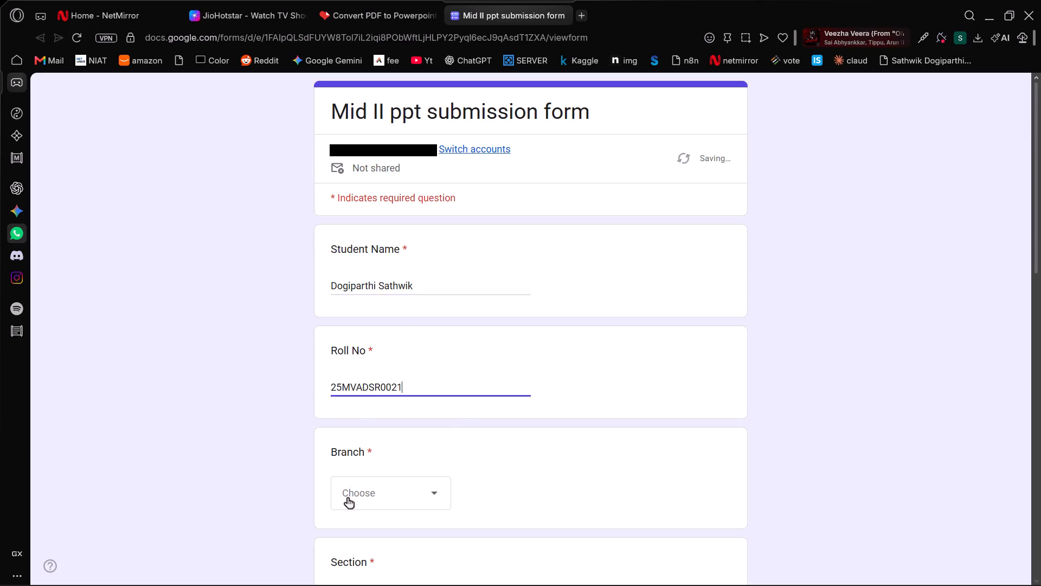
Set the form's Branch to AIDS and Section to S03.
{"action": "left_click", "coordinate": [378, 489]}
{"action": "left_click", "coordinate": [362, 416]}
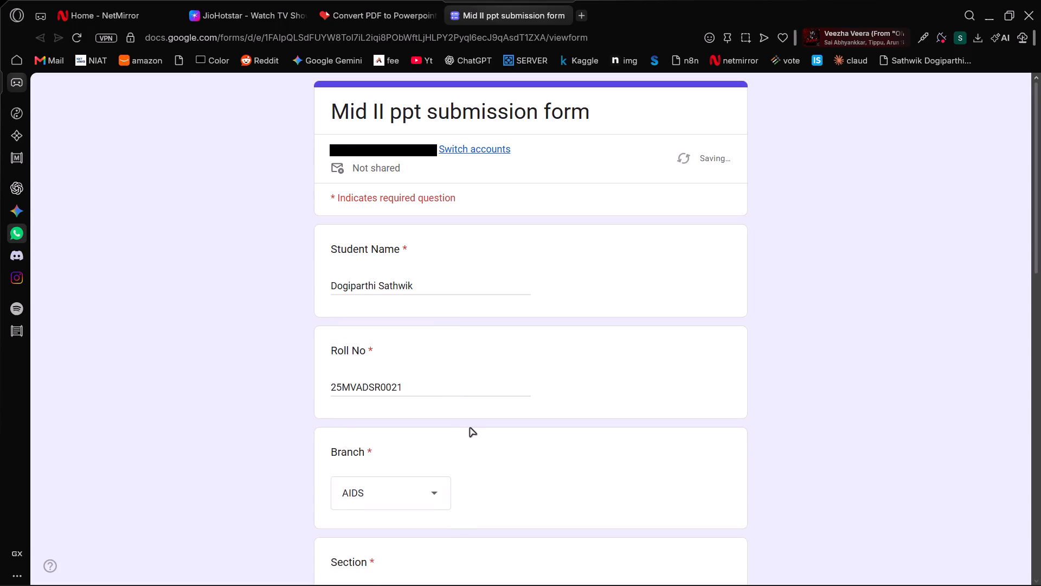
{"action": "scroll", "coordinate": [470, 427], "scroll_direction": "down", "scroll_amount": 4}
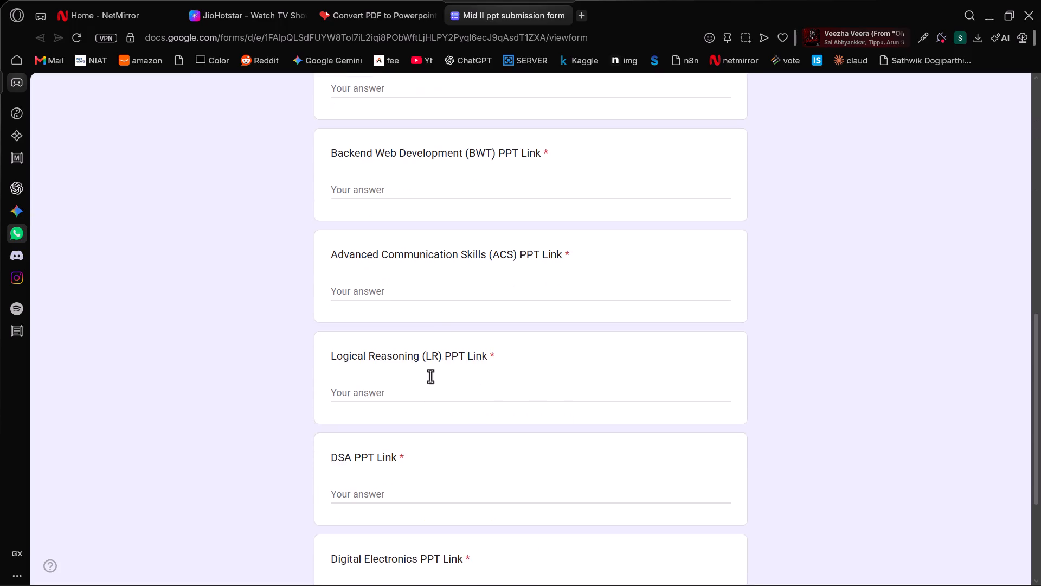
{"action": "scroll", "coordinate": [451, 285], "scroll_direction": "up", "scroll_amount": 6}
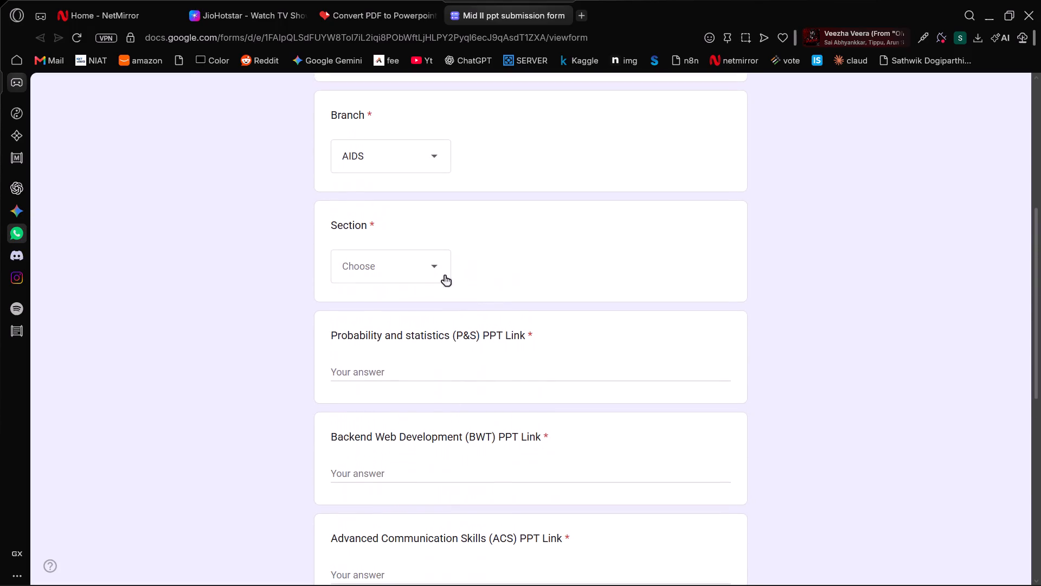
{"action": "left_click", "coordinate": [432, 264]}
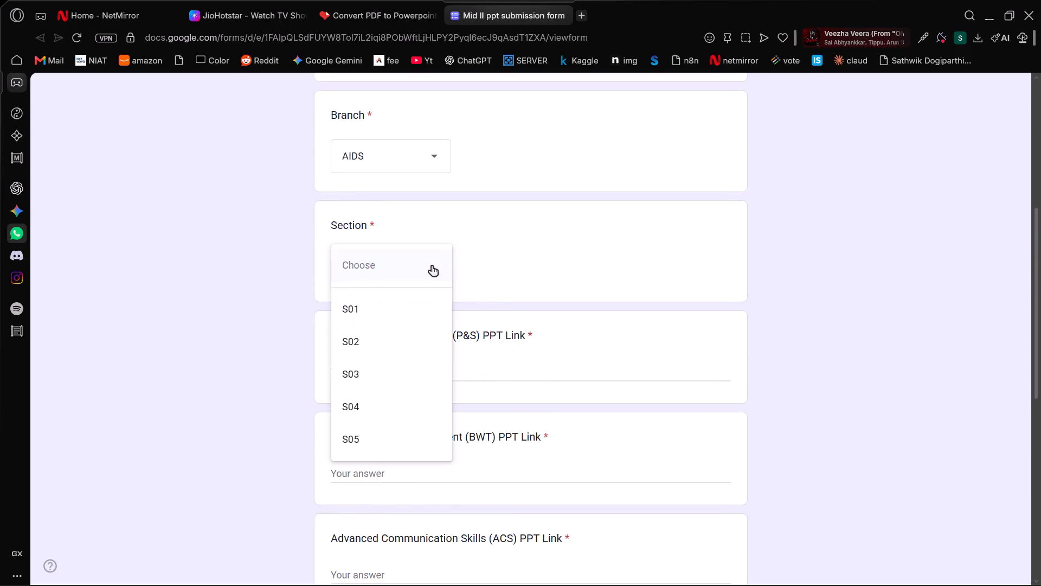
{"action": "left_click", "coordinate": [356, 371]}
In the Probability and statistics PPT Link answer, compose a file name from the roll number, "_Probability and statistics" and "_AIDS".
{"action": "scroll", "coordinate": [550, 336], "scroll_direction": "down", "scroll_amount": 3}
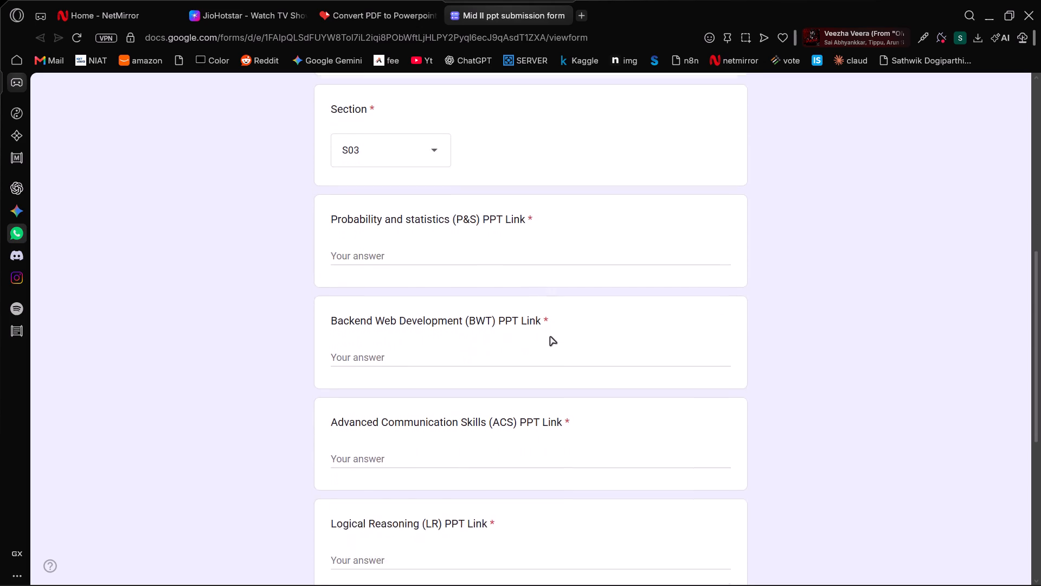
{"action": "scroll", "coordinate": [550, 336], "scroll_direction": "down", "scroll_amount": 6}
{"action": "scroll", "coordinate": [550, 336], "scroll_direction": "up", "scroll_amount": 4}
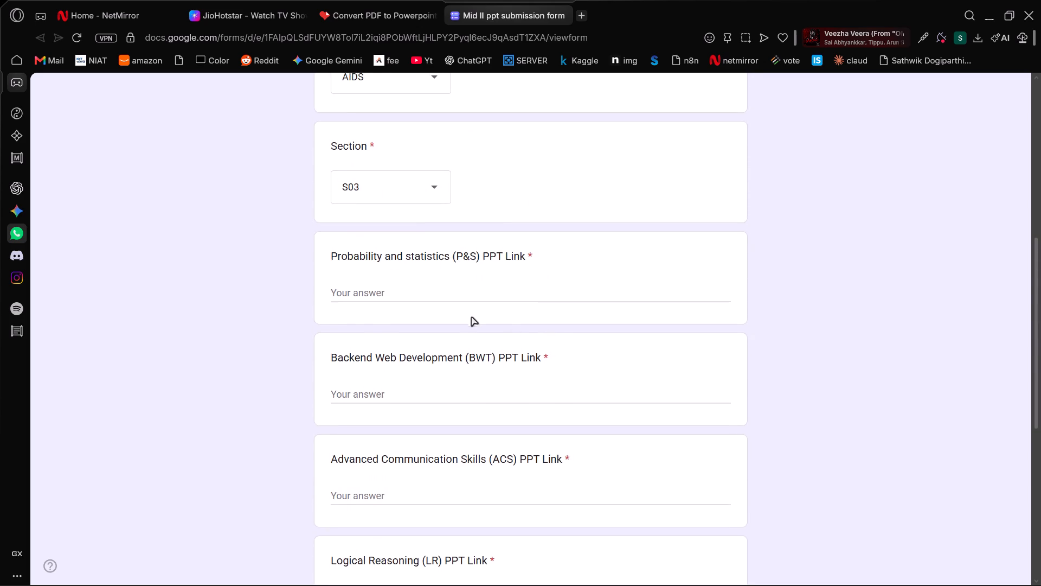
{"action": "scroll", "coordinate": [471, 316], "scroll_direction": "up", "scroll_amount": 2}
{"action": "left_click_drag", "start_coordinate": [448, 289], "coordinate": [396, 290]}
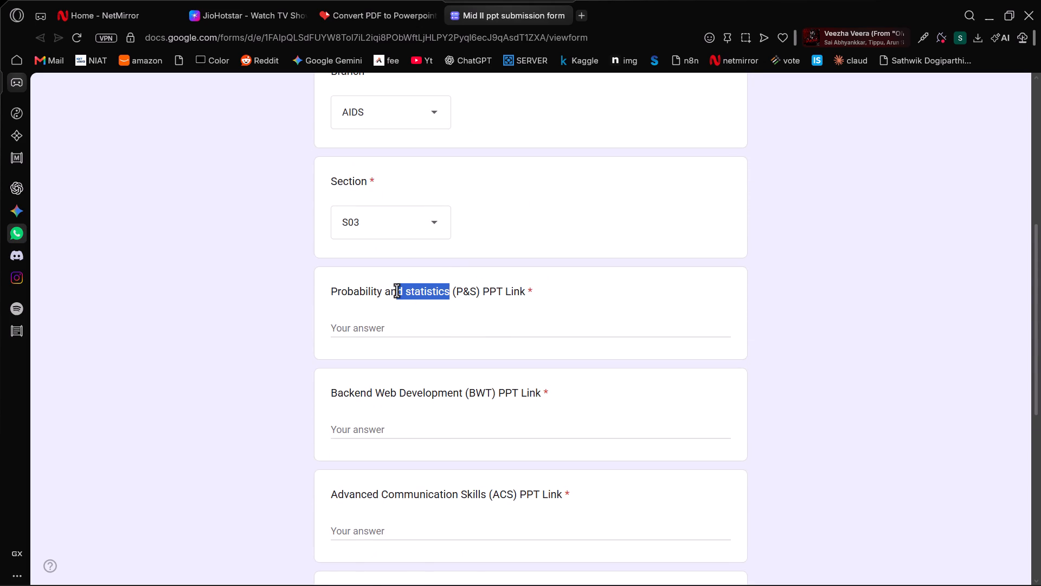
{"action": "left_click_drag", "start_coordinate": [396, 290], "coordinate": [334, 290]}
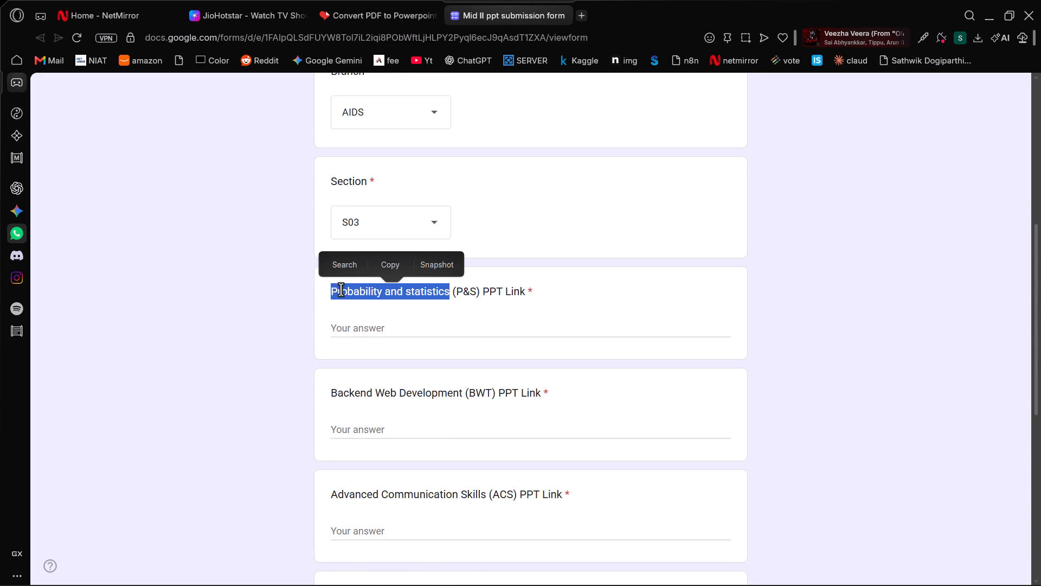
{"action": "left_click", "coordinate": [359, 328]}
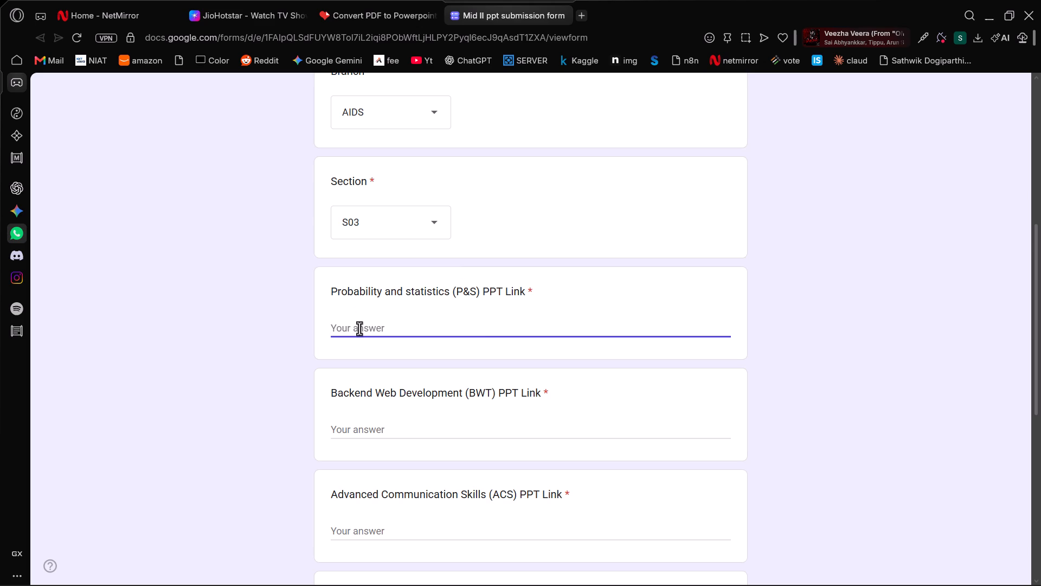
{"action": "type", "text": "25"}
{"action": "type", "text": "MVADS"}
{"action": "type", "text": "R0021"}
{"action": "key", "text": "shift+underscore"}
{"action": "left_click_drag", "start_coordinate": [450, 291], "coordinate": [334, 285]}
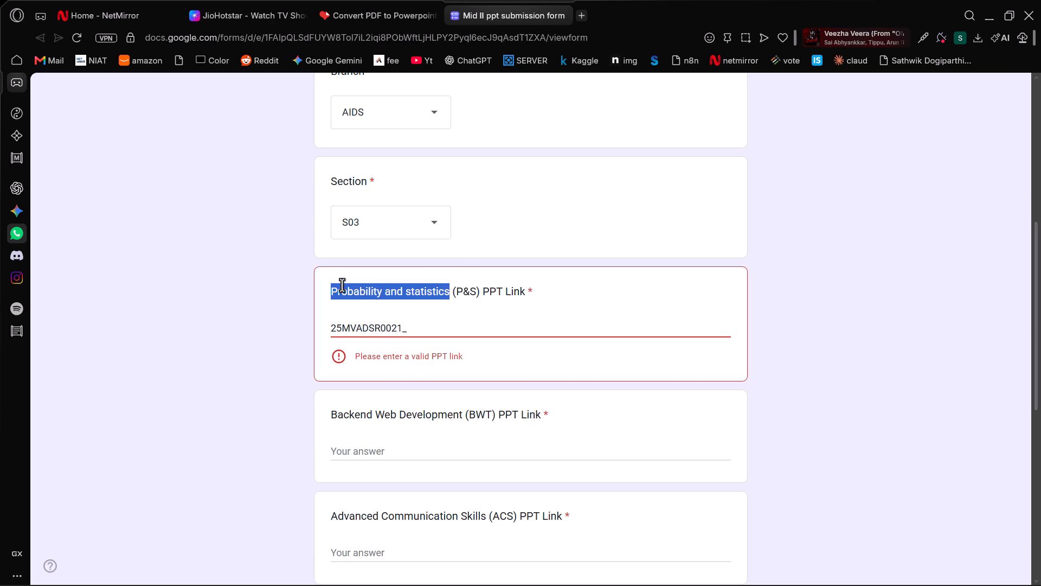
{"action": "key", "text": "ctrl+c"}
{"action": "left_click", "coordinate": [414, 329]}
{"action": "key", "text": "ctrl+v"}
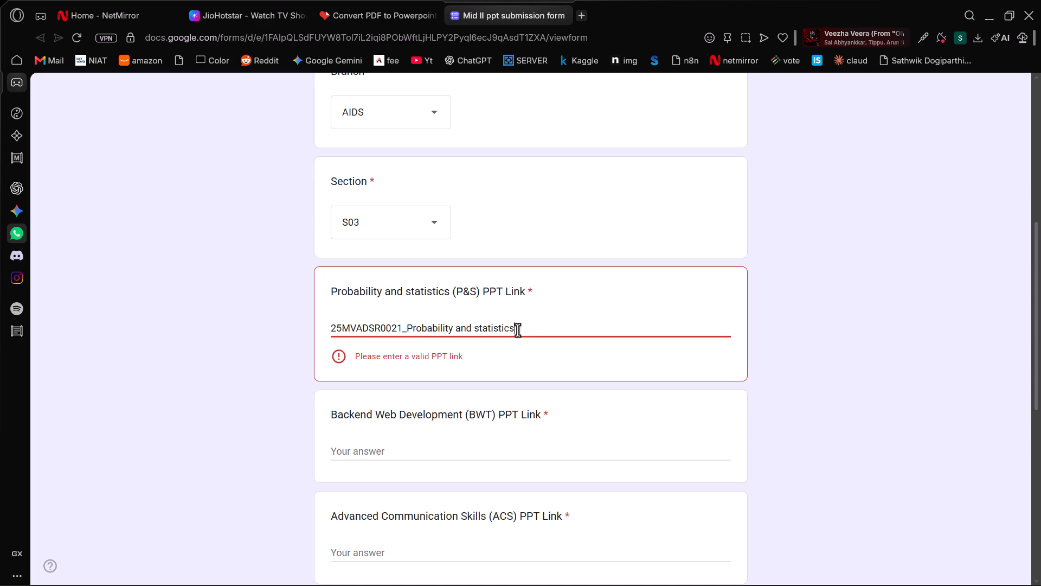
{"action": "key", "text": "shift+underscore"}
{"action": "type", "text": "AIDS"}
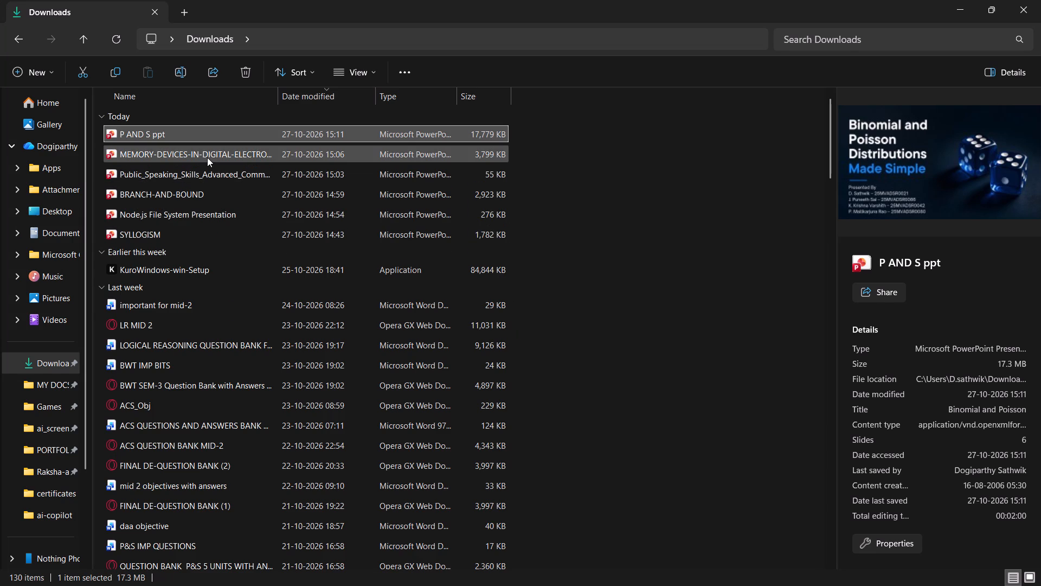
{"action": "left_click", "coordinate": [190, 232]}
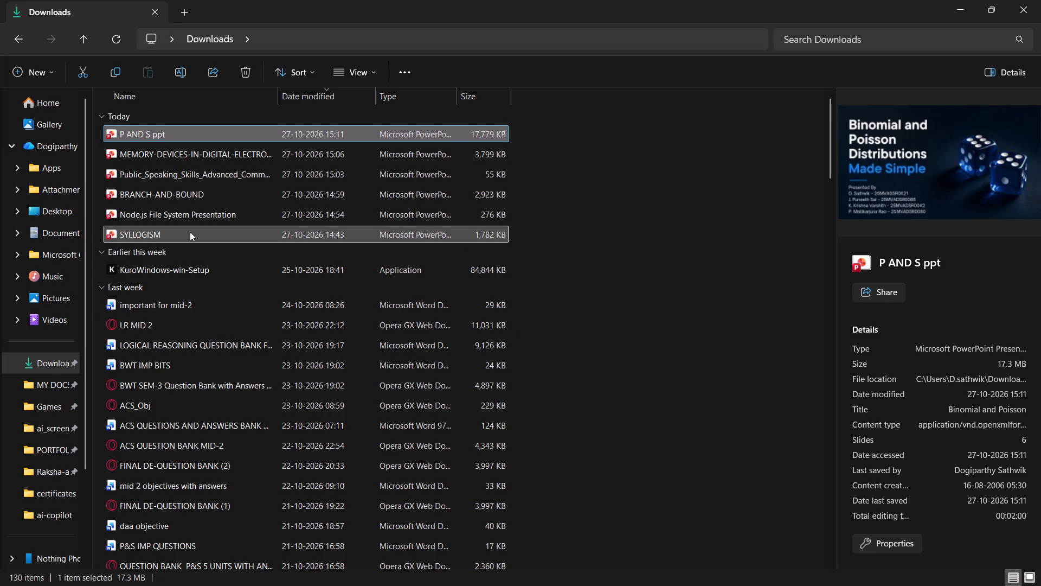
{"action": "key", "text": "ctrl+c"}
{"action": "key", "text": "alt+Tab"}
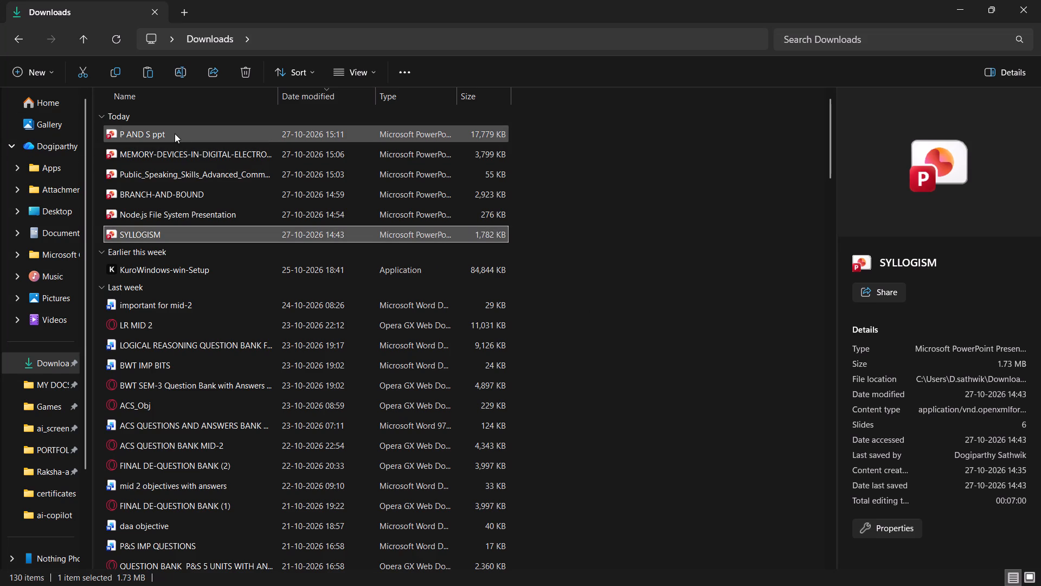
Switch to File Explorer and look through today's PowerPoint presentations in Downloads, from P AND S ppt to SYLLOGISM.
{"action": "left_click", "coordinate": [175, 133]}
{"action": "scroll", "coordinate": [176, 133], "scroll_direction": "up", "scroll_amount": 1}
{"action": "left_click", "coordinate": [189, 158]}
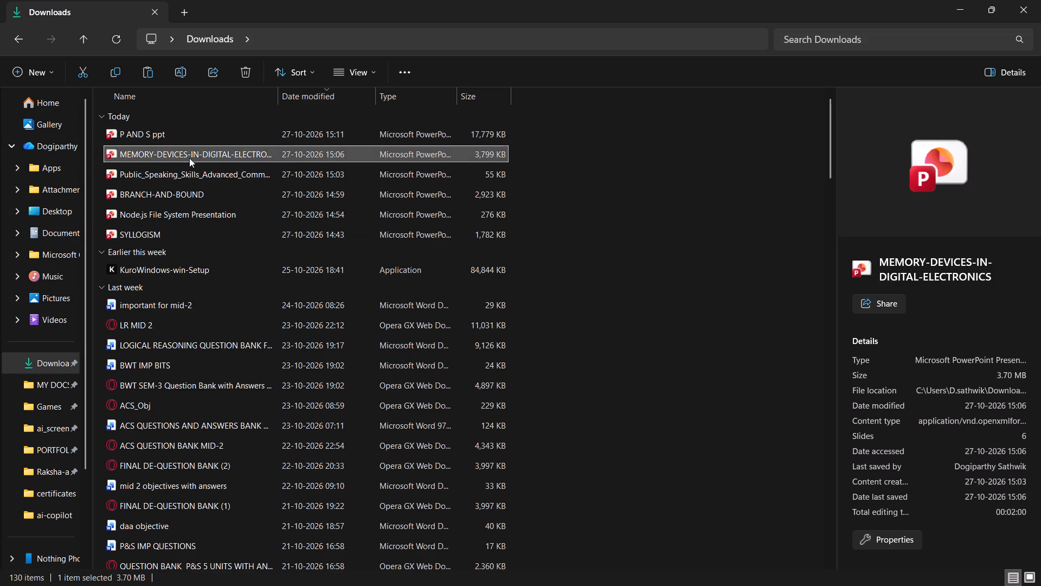
{"action": "left_click", "coordinate": [189, 174]}
{"action": "left_click", "coordinate": [189, 199]}
{"action": "left_click", "coordinate": [187, 215]}
{"action": "left_click", "coordinate": [184, 228]}
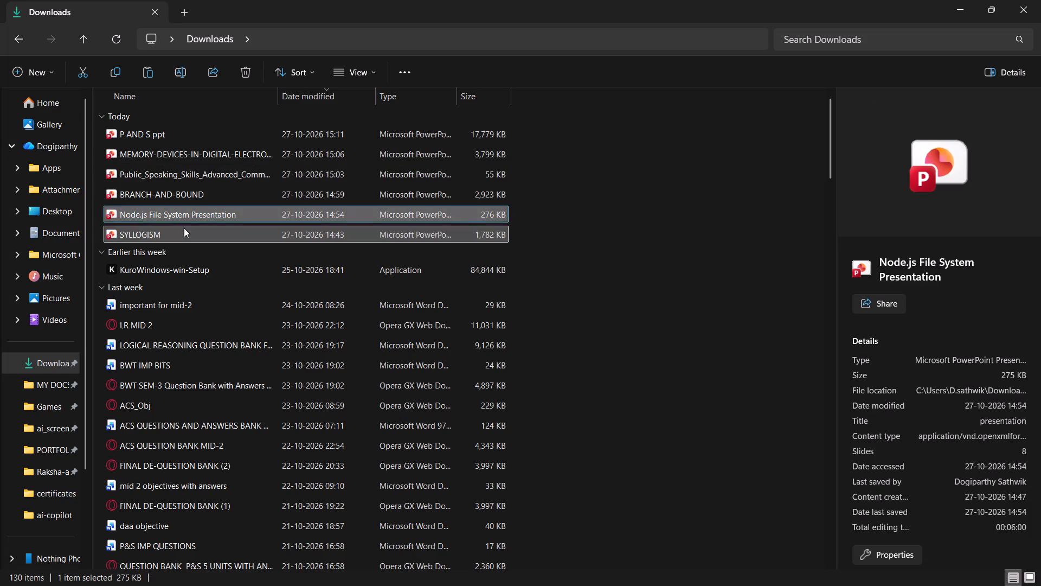
Copy the composed Probability and statistics name from the form and rename the P AND S ppt file in Downloads with it.
{"action": "left_click", "coordinate": [540, 328]}
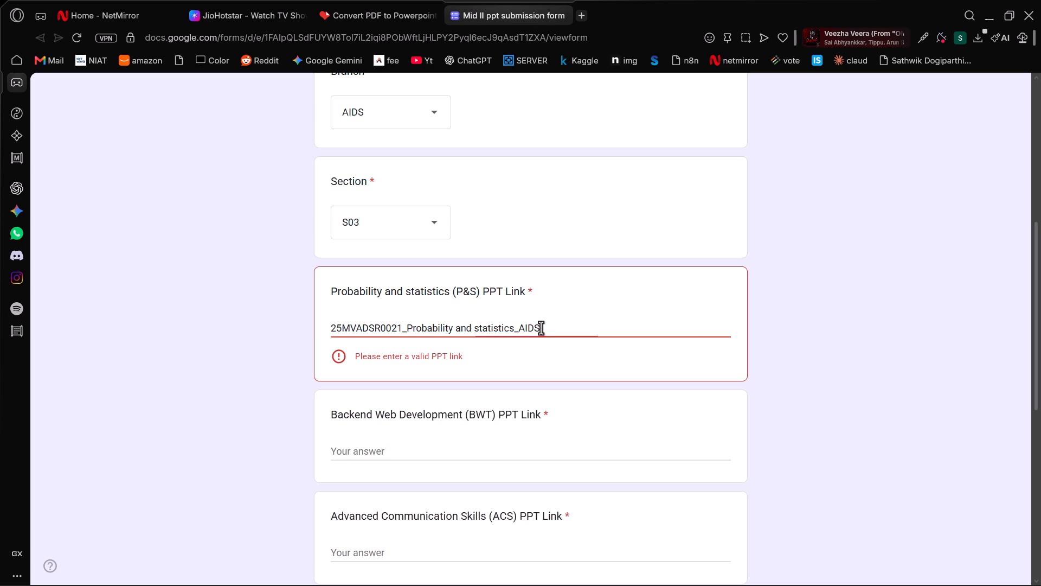
{"action": "key", "text": "ctrl+a"}
{"action": "key", "text": "ctrl+c"}
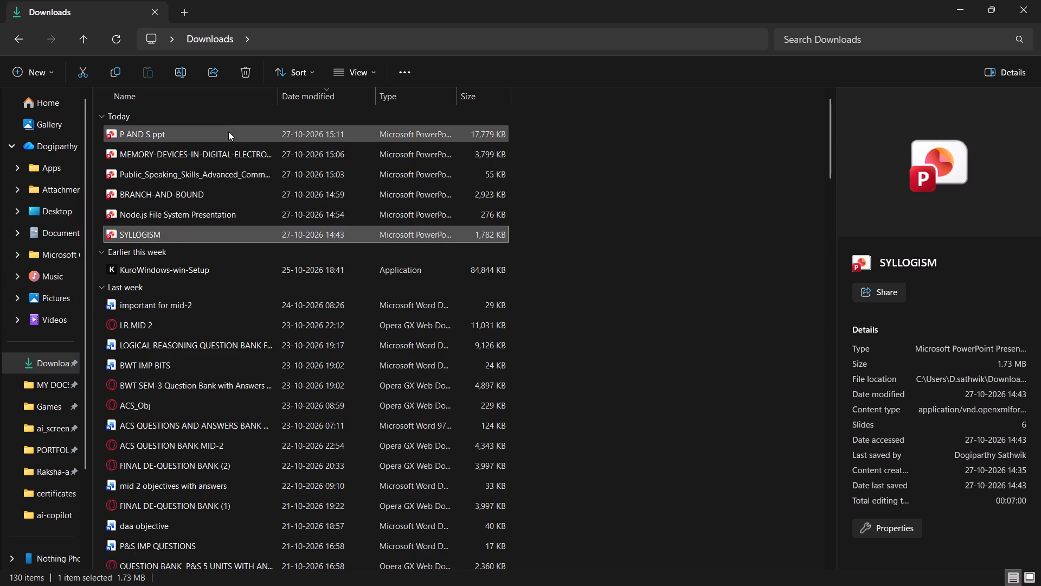
{"action": "left_click", "coordinate": [223, 132]}
{"action": "left_click", "coordinate": [156, 129]}
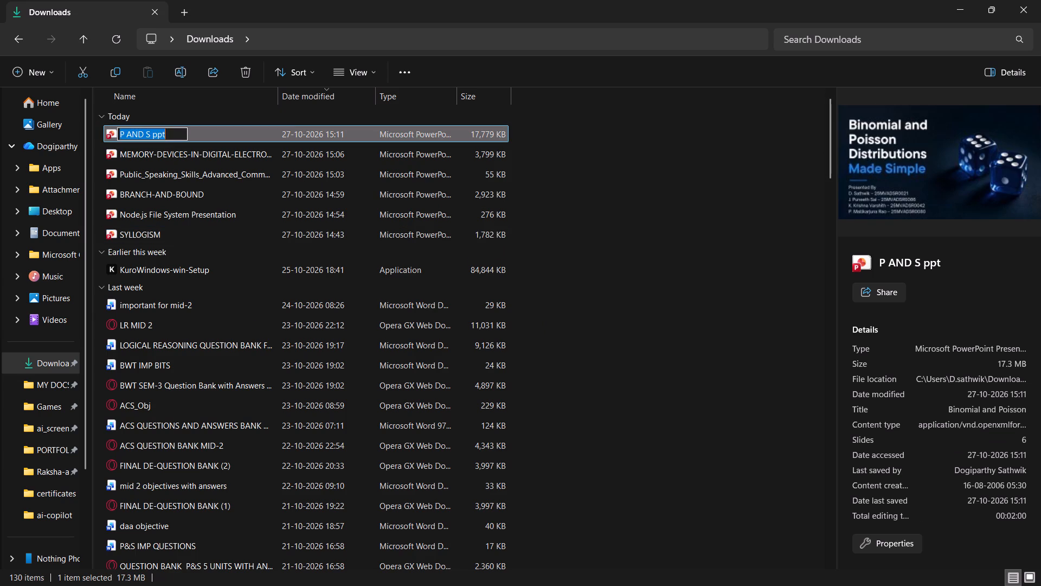
{"action": "key", "text": "ctrl+v"}
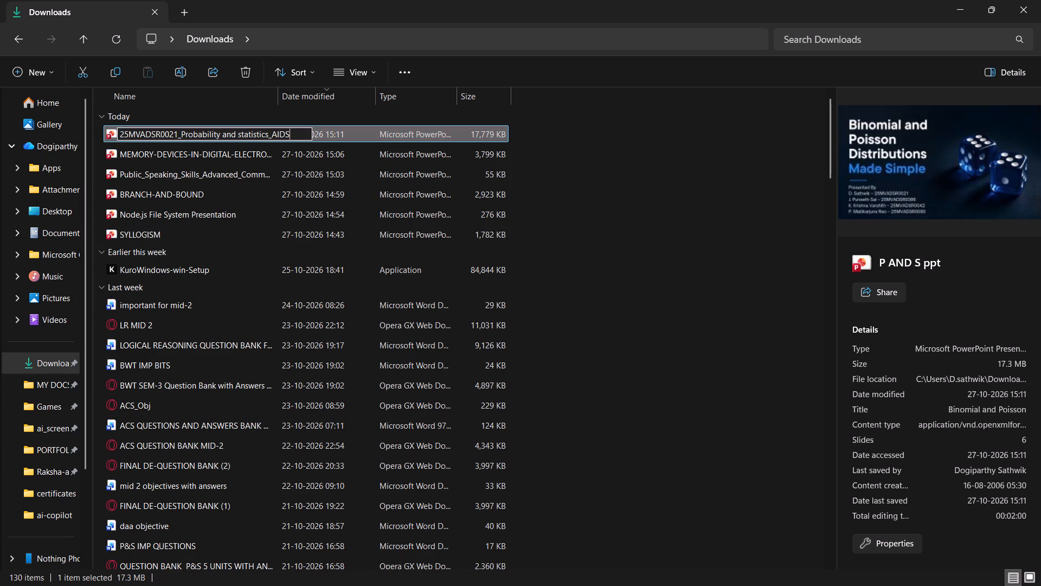
{"action": "left_click", "coordinate": [201, 152]}
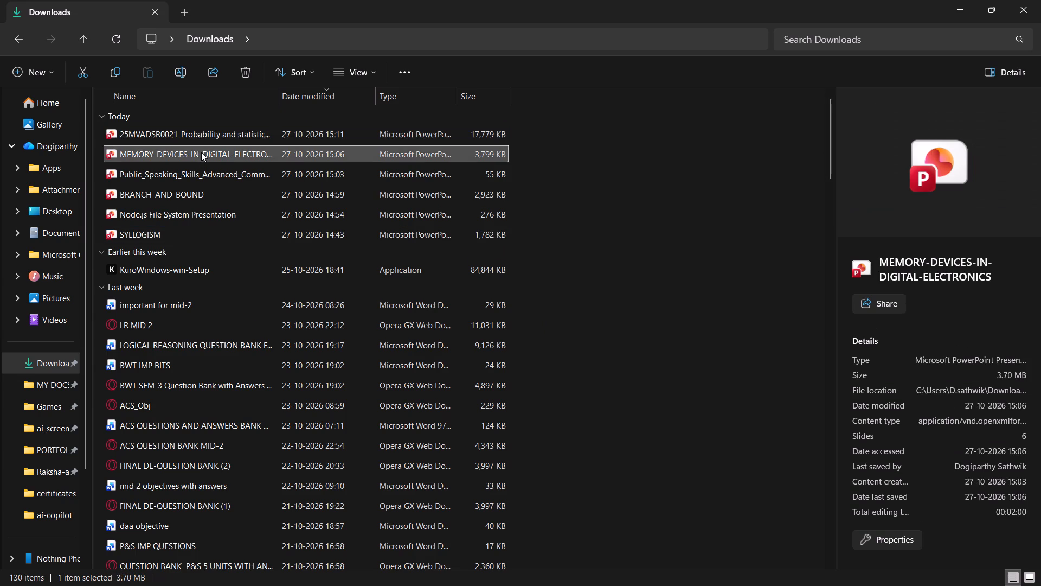
Paste the composed name into the form's Backend Web Development PPT Link answer and substitute "Backend Web Development" for the subject part.
{"action": "left_click", "coordinate": [410, 458]}
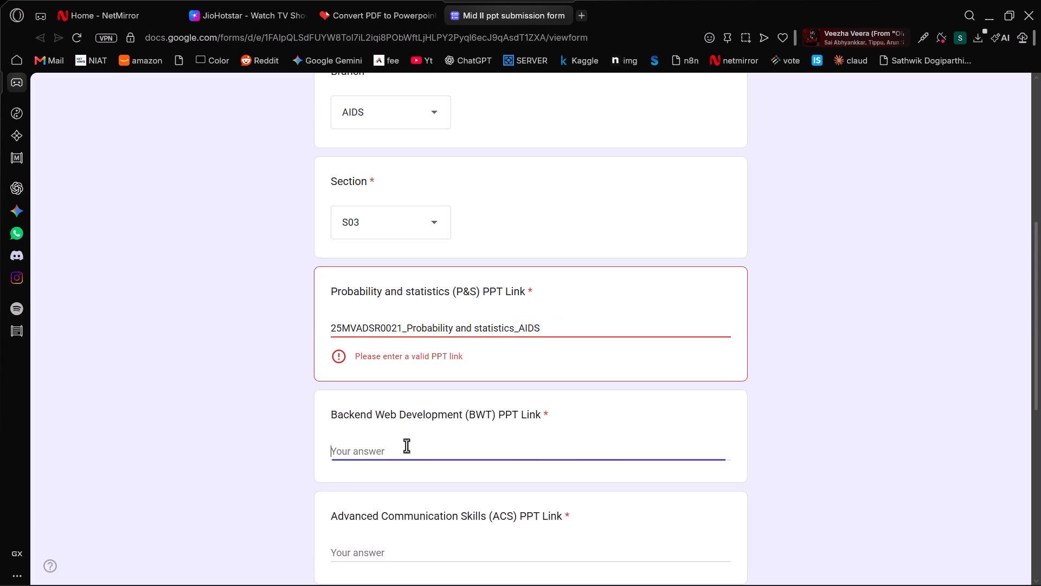
{"action": "key", "text": "ctrl+v"}
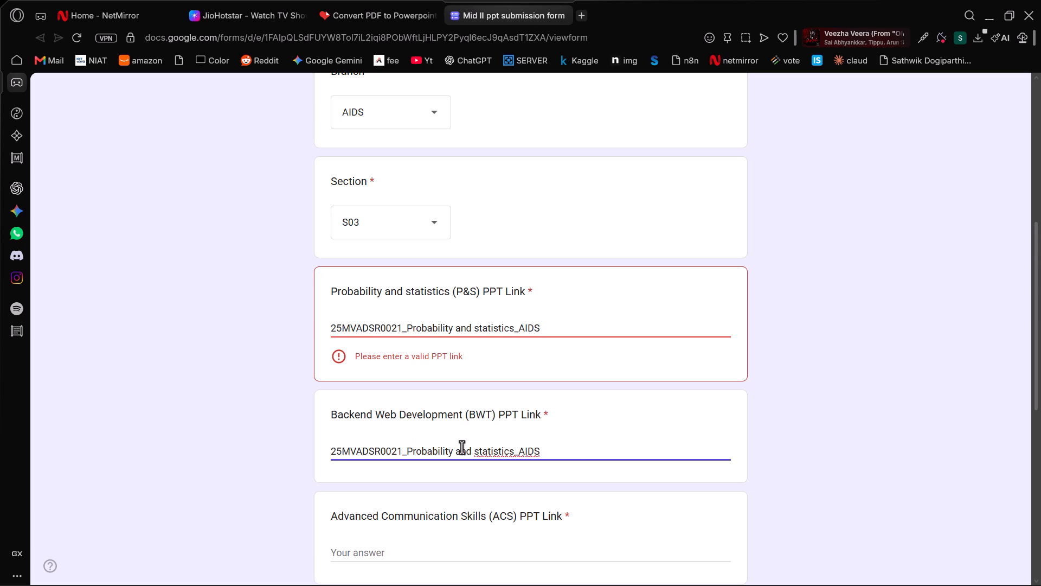
{"action": "left_click_drag", "start_coordinate": [464, 415], "coordinate": [332, 412]}
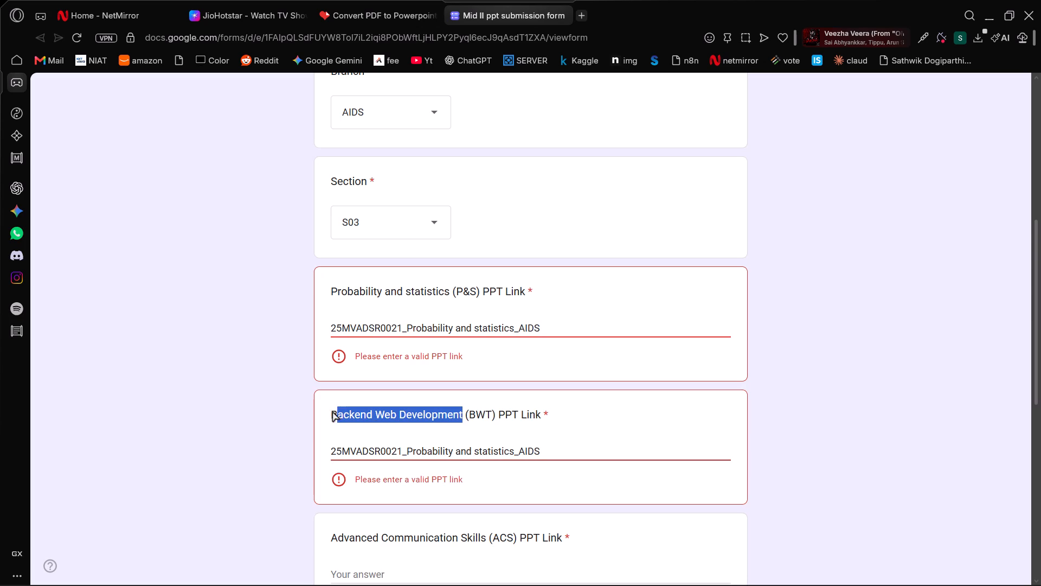
{"action": "left_click_drag", "start_coordinate": [332, 412], "coordinate": [328, 412]}
{"action": "key", "text": "ctrl+c"}
{"action": "left_click_drag", "start_coordinate": [511, 453], "coordinate": [410, 451]}
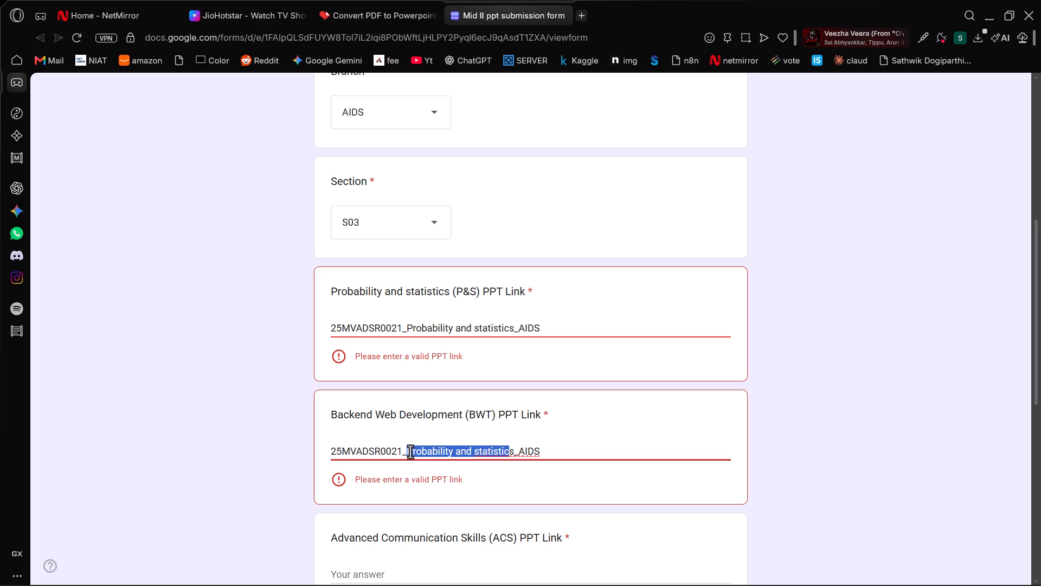
{"action": "left_click_drag", "start_coordinate": [410, 451], "coordinate": [410, 451]}
{"action": "key", "text": "ctrl+v"}
Remove the stray "s" and "P" around "Backend Web Development" in that answer, leaving the name as roll number_Backend Web Development_AIDS.
{"action": "key", "text": "Right"}
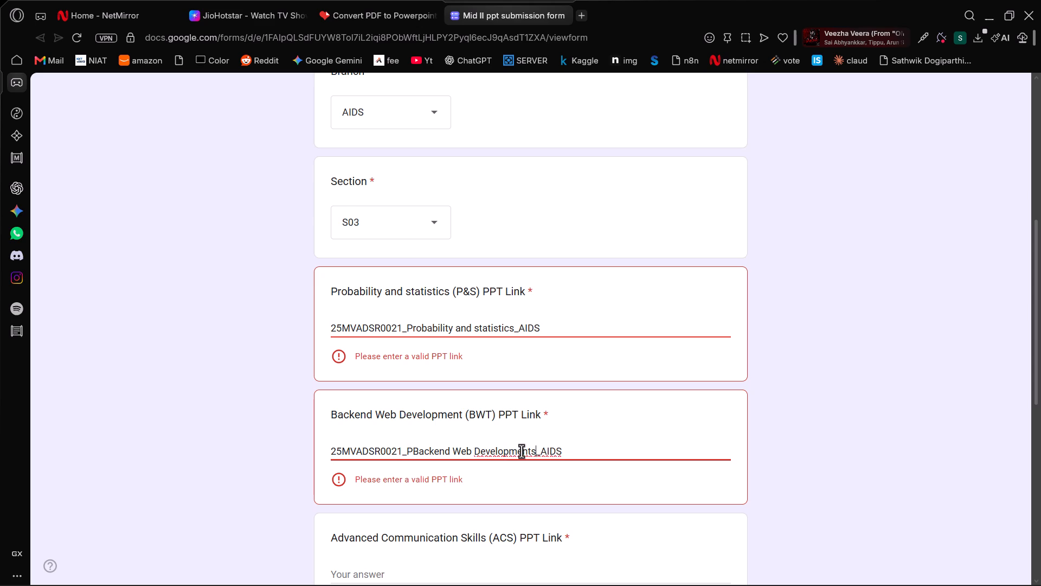
{"action": "key", "text": "BackSpace"}
{"action": "key", "text": "Left"}
{"action": "key", "text": "Left"}
{"action": "key", "text": "Left"}
{"action": "key", "text": "Left"}
{"action": "key", "text": "Left"}
{"action": "key", "text": "Left"}
{"action": "key", "text": "Left"}
{"action": "key", "text": "Left"}
{"action": "key", "text": "Left"}
{"action": "key", "text": "Left"}
{"action": "key", "text": "Left"}
{"action": "key", "text": "Left"}
{"action": "key", "text": "Left"}
{"action": "key", "text": "Left"}
{"action": "key", "text": "Left"}
{"action": "key", "text": "Left"}
{"action": "key", "text": "Left"}
{"action": "key", "text": "Left"}
{"action": "key", "text": "Left"}
{"action": "key", "text": "Left"}
{"action": "key", "text": "Right"}
{"action": "key", "text": "Right"}
{"action": "key", "text": "BackSpace"}
Copy the composed Backend Web Development name from the form and rename the Node.js File System Presentation file in Downloads with it.
{"action": "key", "text": "ctrl+a"}
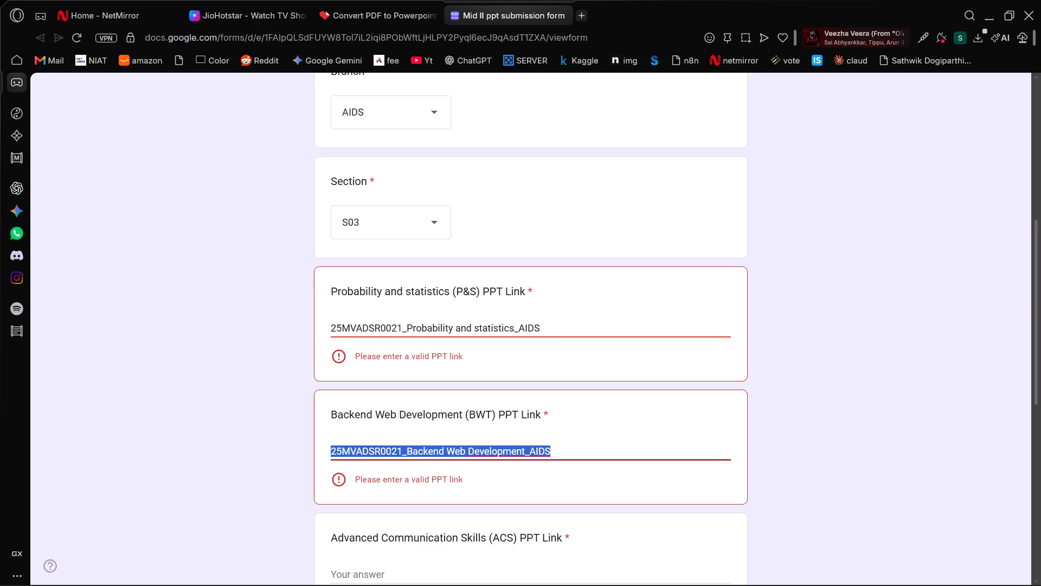
{"action": "key", "text": "ctrl+c"}
{"action": "key", "text": "alt+Tab"}
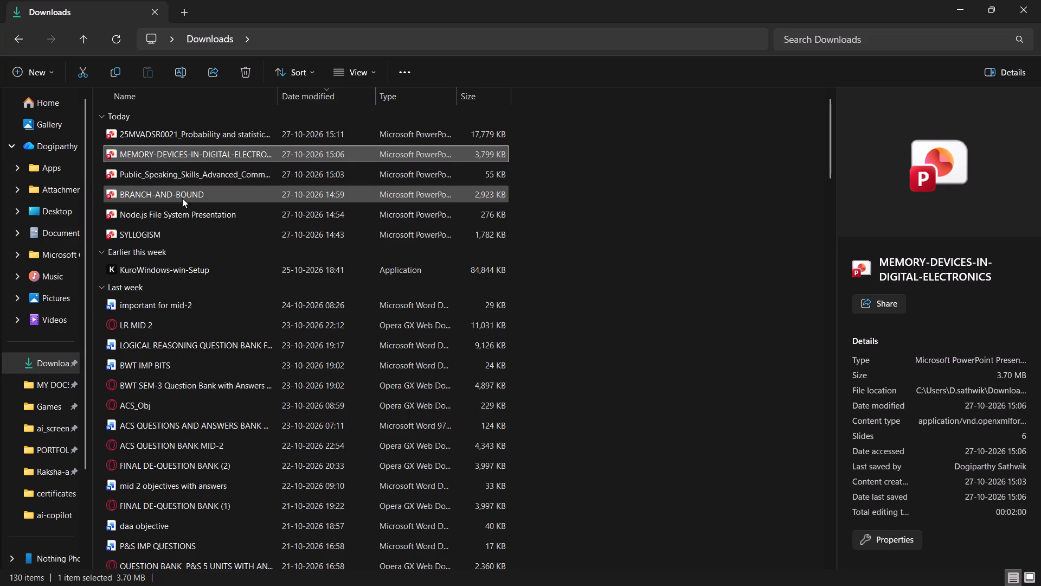
{"action": "left_click", "coordinate": [180, 213]}
{"action": "left_click", "coordinate": [180, 213]}
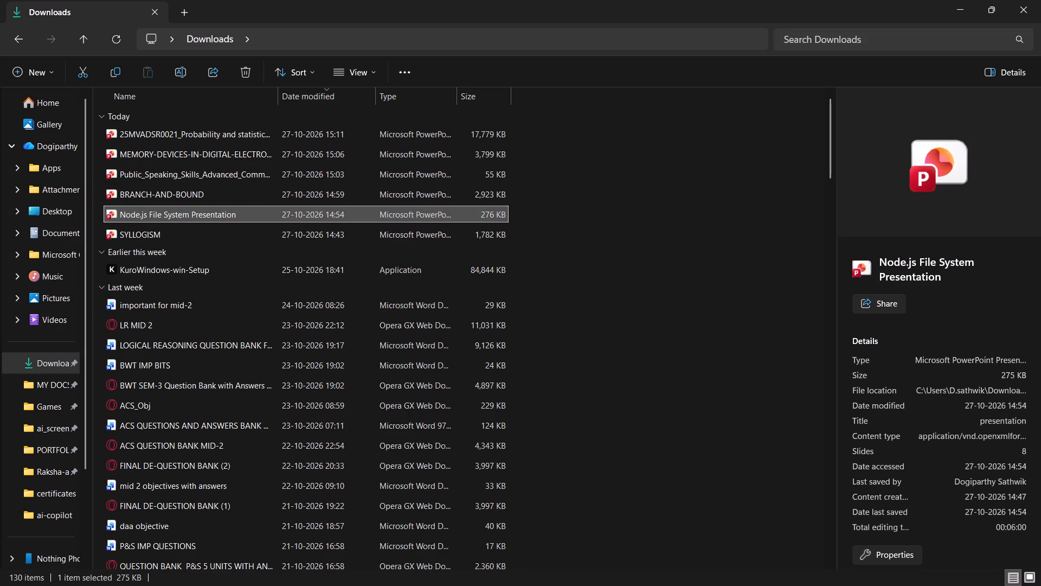
{"action": "key", "text": "ctrl+v"}
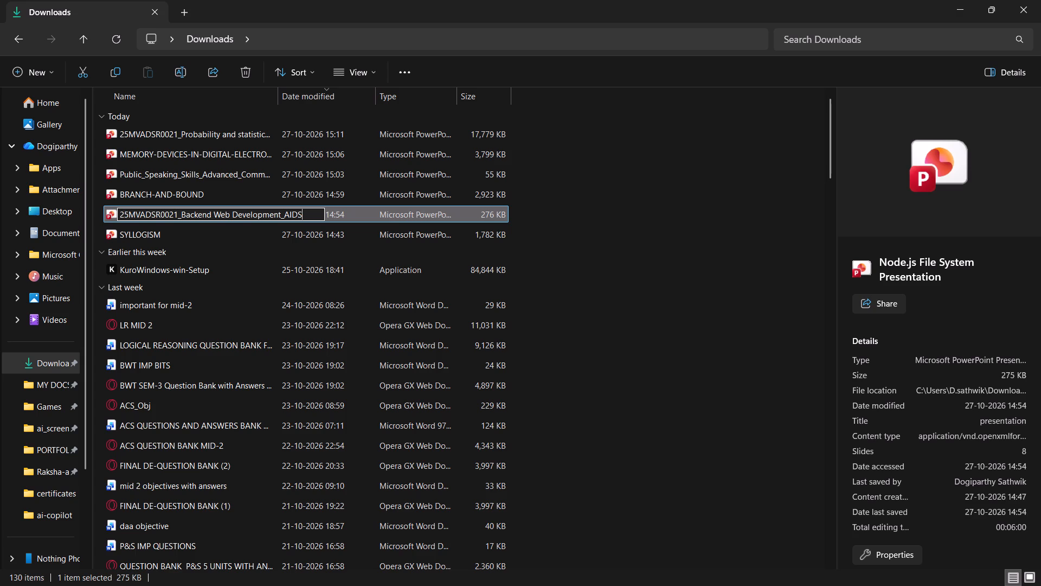
Paste the composed Backend Web Development name into the form's Advanced Communication Skills PPT Link answer.
{"action": "scroll", "coordinate": [535, 445], "scroll_direction": "down", "scroll_amount": 1}
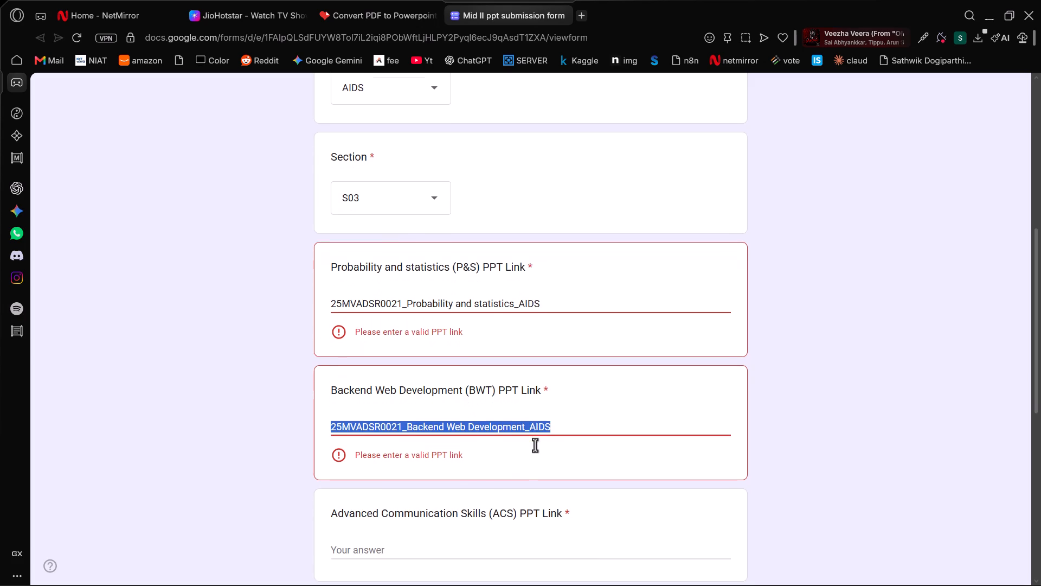
{"action": "scroll", "coordinate": [535, 445], "scroll_direction": "down", "scroll_amount": 1}
{"action": "left_click", "coordinate": [416, 412]}
{"action": "key", "text": "ctrl+v"}
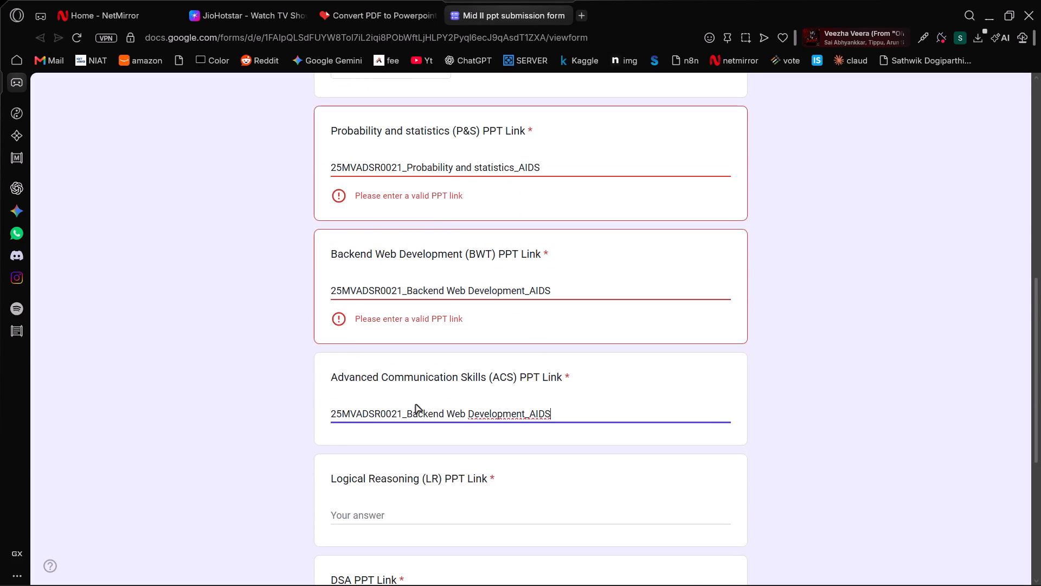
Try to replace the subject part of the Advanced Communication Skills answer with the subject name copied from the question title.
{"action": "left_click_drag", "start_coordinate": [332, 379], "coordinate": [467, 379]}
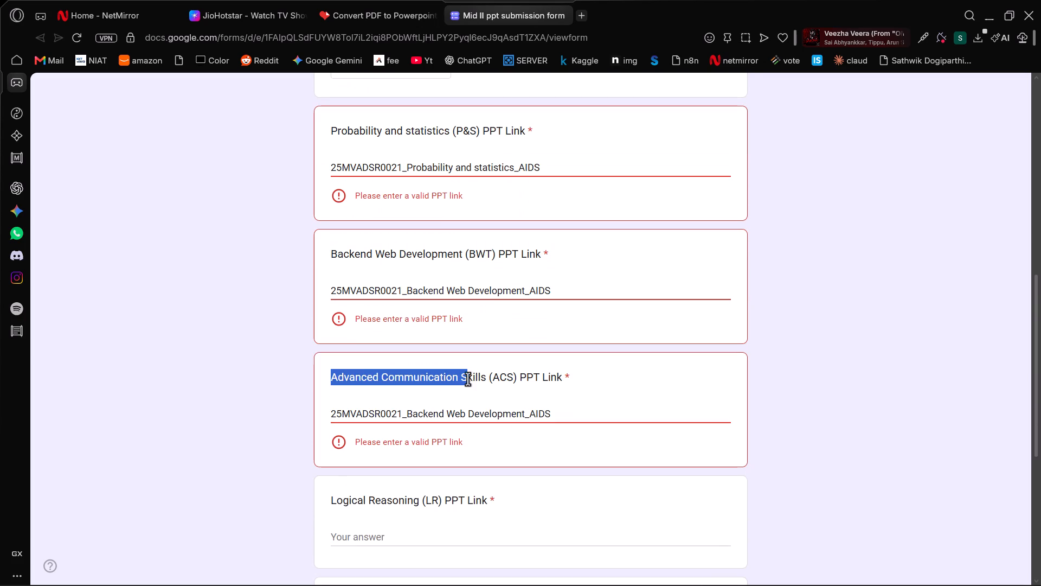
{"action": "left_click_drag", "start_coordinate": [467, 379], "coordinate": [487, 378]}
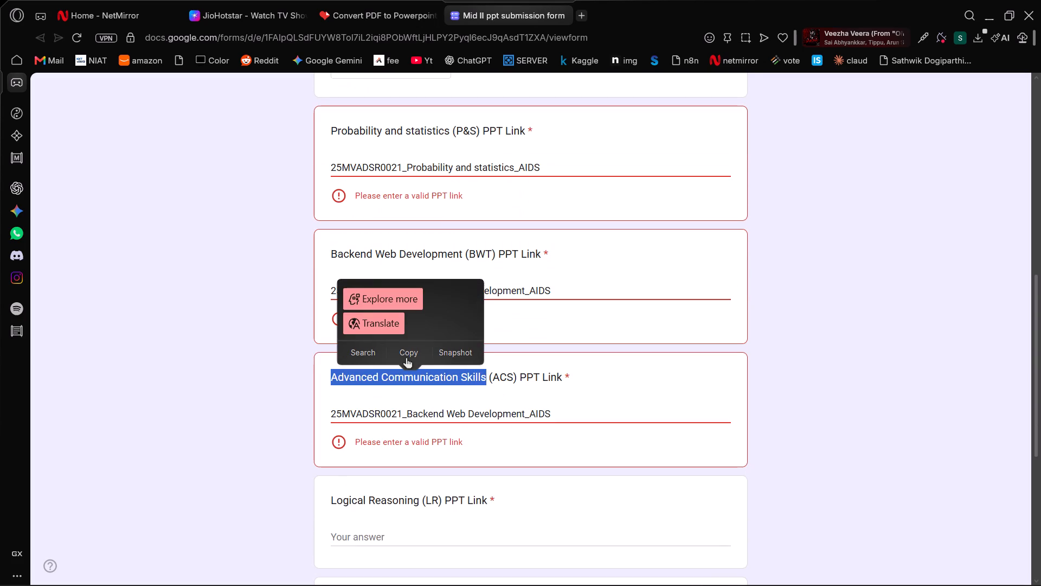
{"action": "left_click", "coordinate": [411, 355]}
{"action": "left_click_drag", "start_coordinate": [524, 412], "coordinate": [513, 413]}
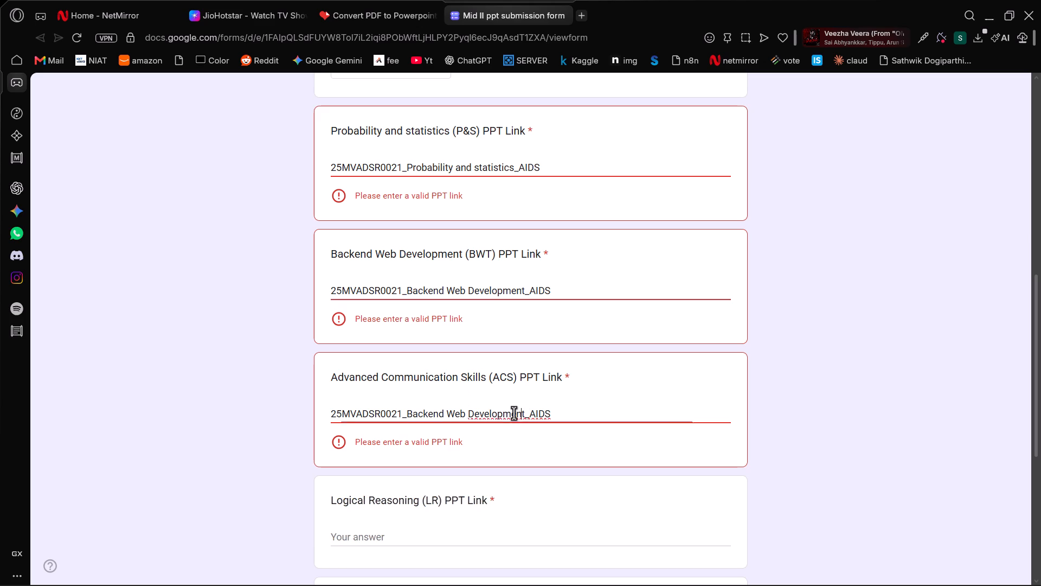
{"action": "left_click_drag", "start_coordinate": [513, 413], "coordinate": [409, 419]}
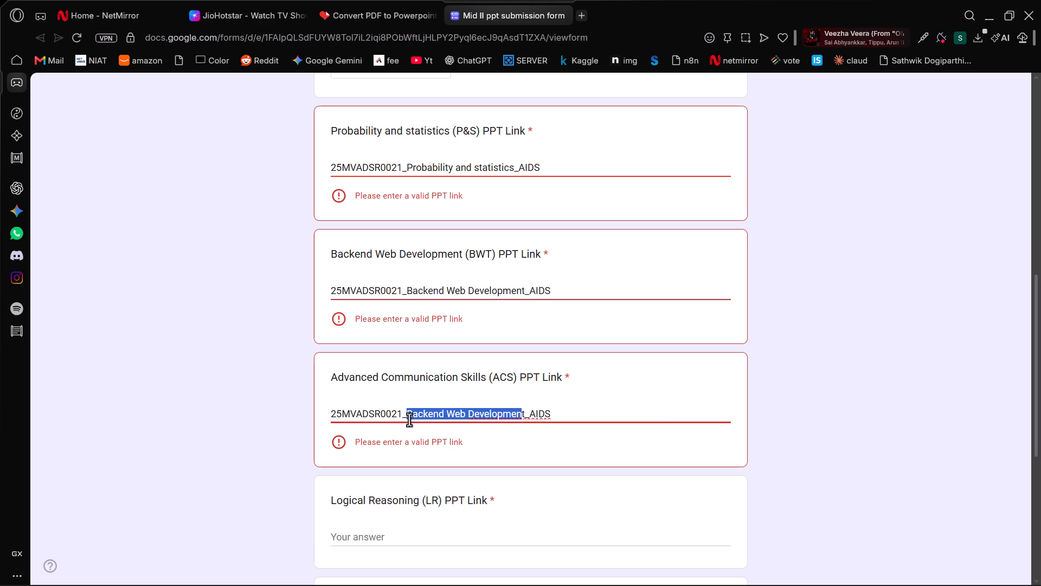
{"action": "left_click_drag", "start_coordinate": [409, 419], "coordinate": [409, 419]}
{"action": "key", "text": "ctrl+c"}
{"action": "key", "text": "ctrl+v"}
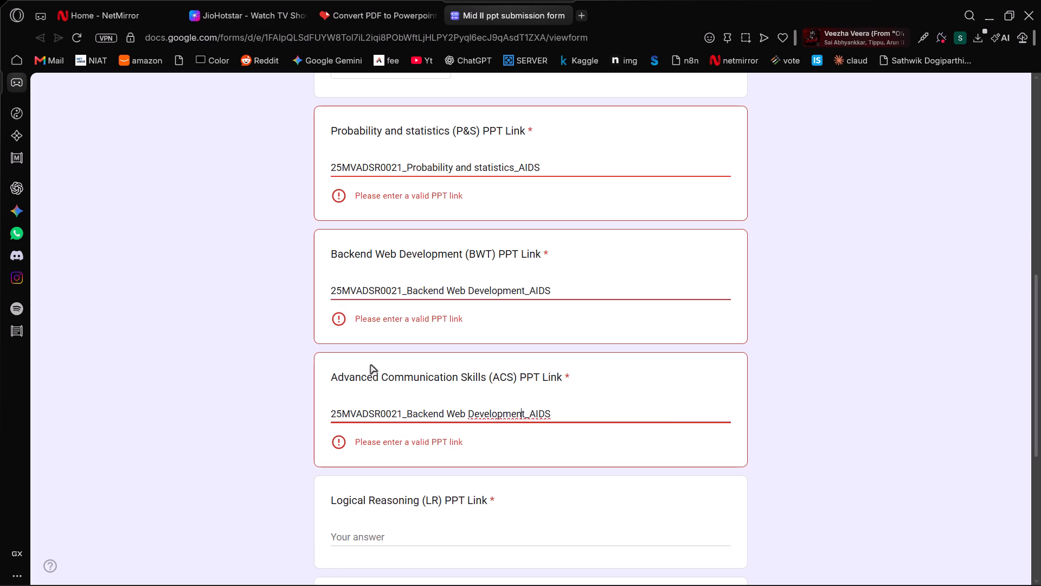
Copy "Advanced Communication Skills" from the question title and substitute it for the "Backend Web Development" text in that answer.
{"action": "left_click_drag", "start_coordinate": [333, 372], "coordinate": [462, 377]}
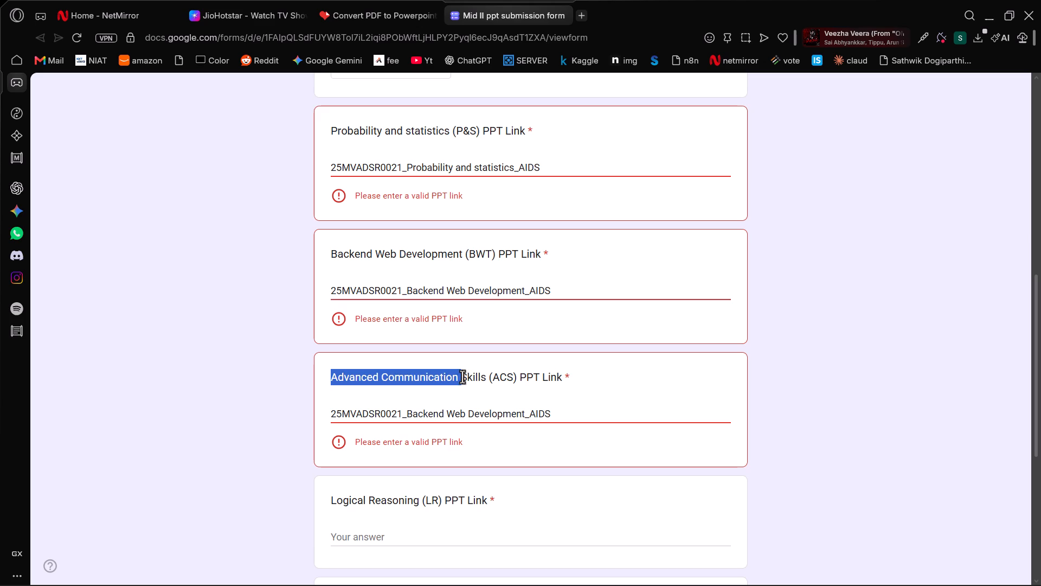
{"action": "left_click_drag", "start_coordinate": [462, 377], "coordinate": [485, 377]}
{"action": "key", "text": "ctrl+c"}
{"action": "left_click_drag", "start_coordinate": [526, 412], "coordinate": [410, 413]}
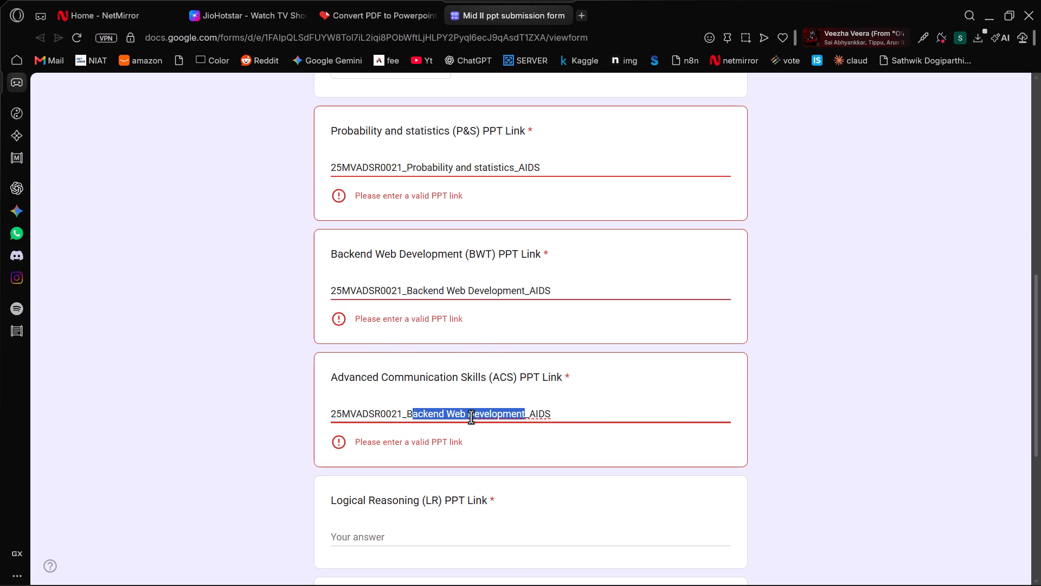
{"action": "key", "text": "ctrl+v"}
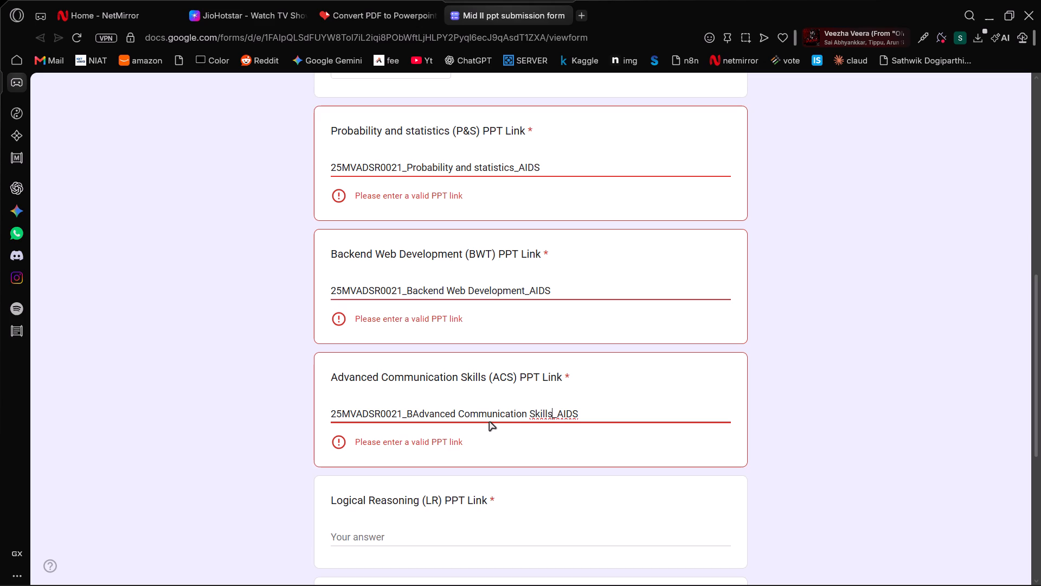
Remove the stray "B" before "Advanced Communication Skills", leaving the answer as roll number_Advanced Communication Skills_AIDS.
{"action": "key", "text": "Left"}
{"action": "key", "text": "Left"}
{"action": "key", "text": "Left"}
{"action": "key", "text": "Left"}
{"action": "key", "text": "Left"}
{"action": "key", "text": "Left"}
{"action": "key", "text": "Left"}
{"action": "key", "text": "Left"}
{"action": "key", "text": "Left"}
{"action": "key", "text": "Left"}
{"action": "key", "text": "Left"}
{"action": "key", "text": "Left"}
{"action": "key", "text": "Left"}
{"action": "key", "text": "Left"}
{"action": "key", "text": "Left"}
{"action": "key", "text": "Left"}
{"action": "key", "text": "Left"}
{"action": "key", "text": "Left"}
{"action": "key", "text": "Left"}
{"action": "key", "text": "Left"}
{"action": "key", "text": "Left"}
{"action": "key", "text": "Left"}
{"action": "key", "text": "Left"}
{"action": "key", "text": "Left"}
{"action": "key", "text": "Left"}
{"action": "key", "text": "Left"}
{"action": "key", "text": "Left"}
{"action": "key", "text": "Left"}
{"action": "key", "text": "Left"}
{"action": "key", "text": "BackSpace"}
{"action": "key", "text": "Right"}
{"action": "key", "text": "Right"}
{"action": "key", "text": "Right"}
{"action": "key", "text": "Right"}
{"action": "key", "text": "Right"}
{"action": "key", "text": "Right"}
{"action": "key", "text": "Right"}
{"action": "key", "text": "Right"}
{"action": "key", "text": "Right"}
{"action": "key", "text": "Right"}
{"action": "key", "text": "Right"}
{"action": "key", "text": "Right"}
{"action": "key", "text": "Right"}
{"action": "key", "text": "Right"}
{"action": "key", "text": "Right"}
{"action": "key", "text": "Right"}
{"action": "key", "text": "Right"}
{"action": "key", "text": "Right"}
{"action": "key", "text": "Right"}
{"action": "key", "text": "Right"}
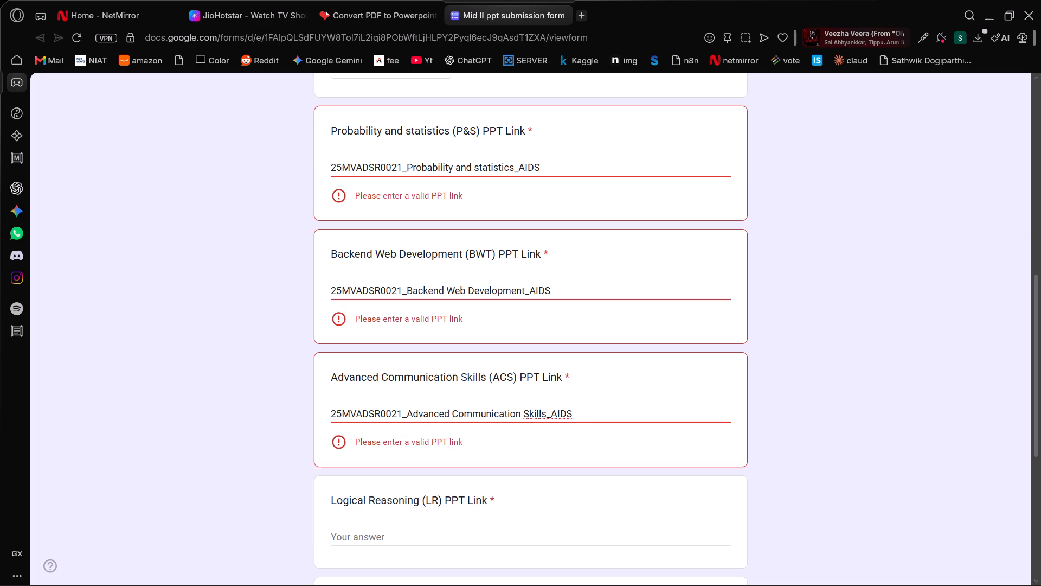
{"action": "key", "text": "Right"}
{"action": "key", "text": "Right"}
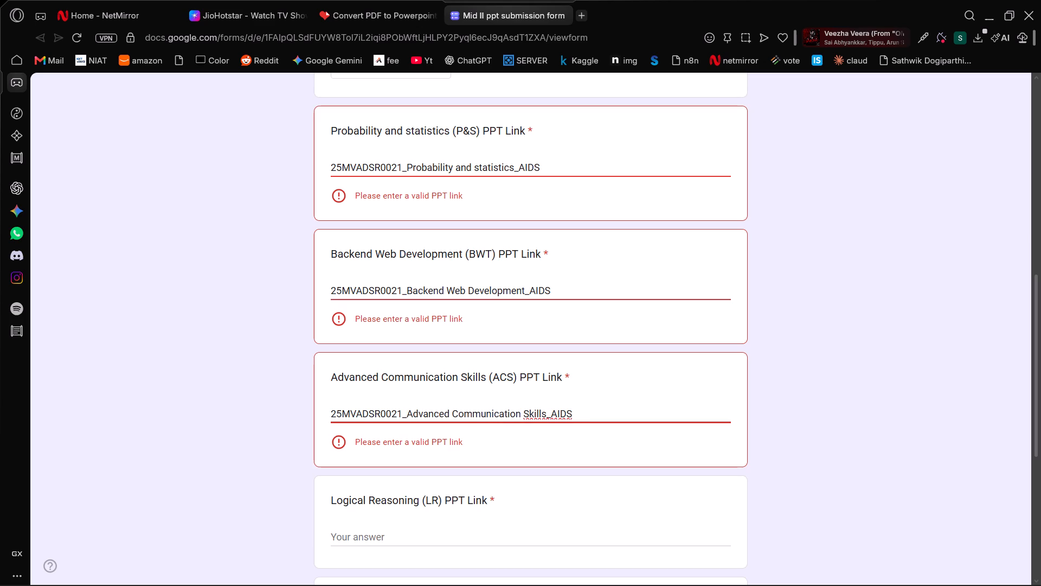
{"action": "double_click", "coordinate": [489, 421]}
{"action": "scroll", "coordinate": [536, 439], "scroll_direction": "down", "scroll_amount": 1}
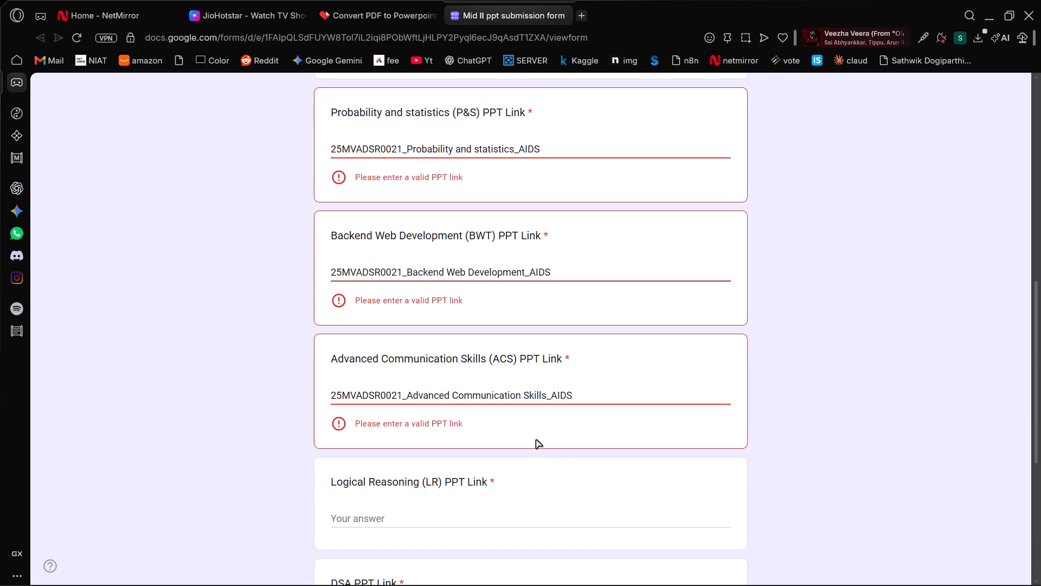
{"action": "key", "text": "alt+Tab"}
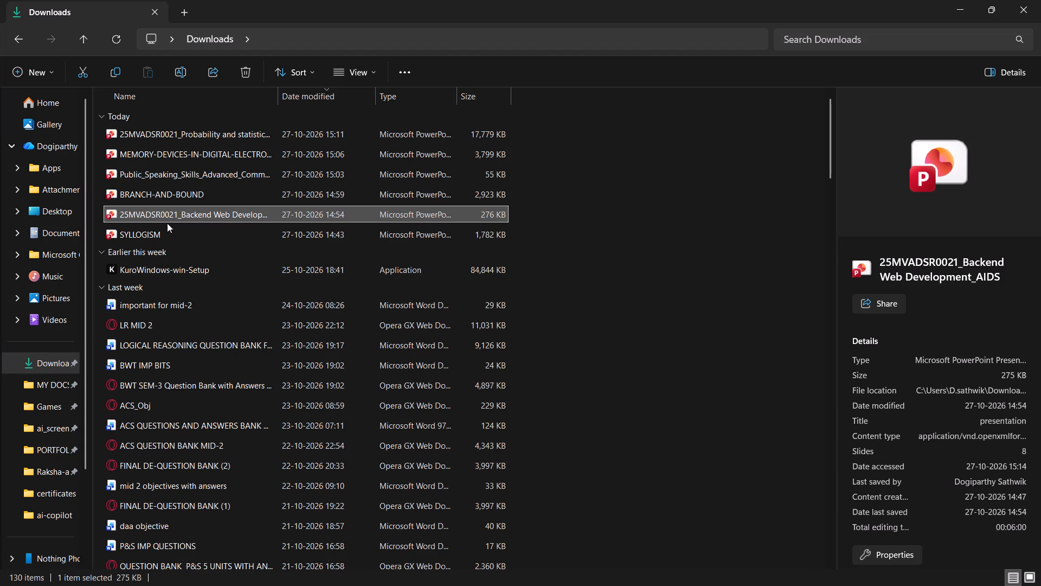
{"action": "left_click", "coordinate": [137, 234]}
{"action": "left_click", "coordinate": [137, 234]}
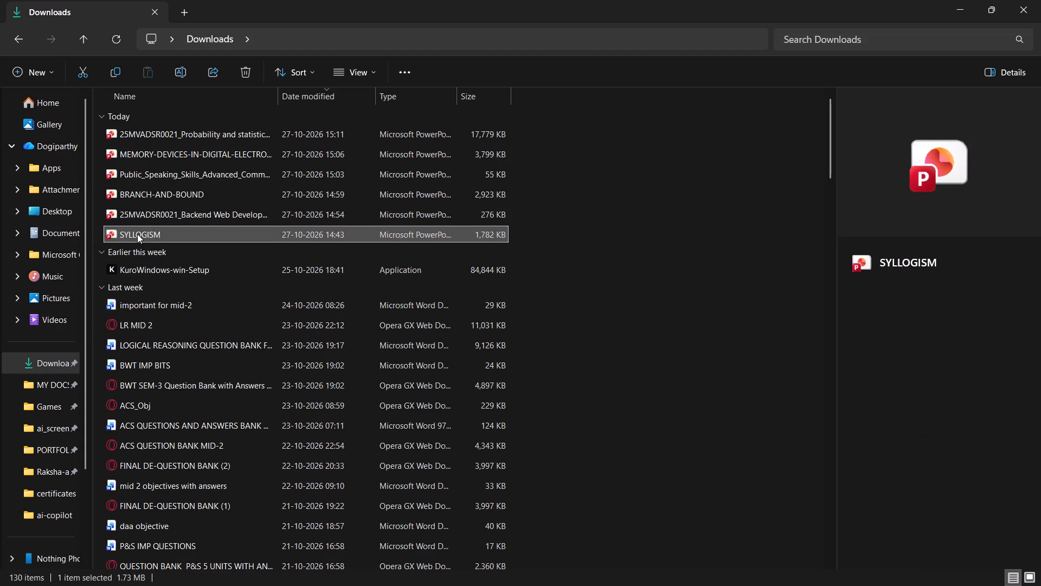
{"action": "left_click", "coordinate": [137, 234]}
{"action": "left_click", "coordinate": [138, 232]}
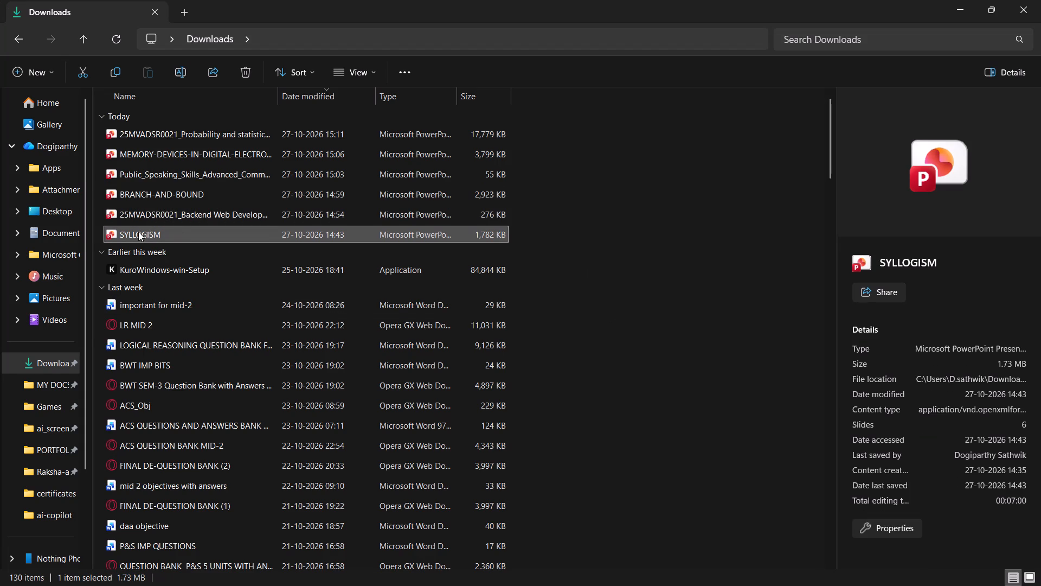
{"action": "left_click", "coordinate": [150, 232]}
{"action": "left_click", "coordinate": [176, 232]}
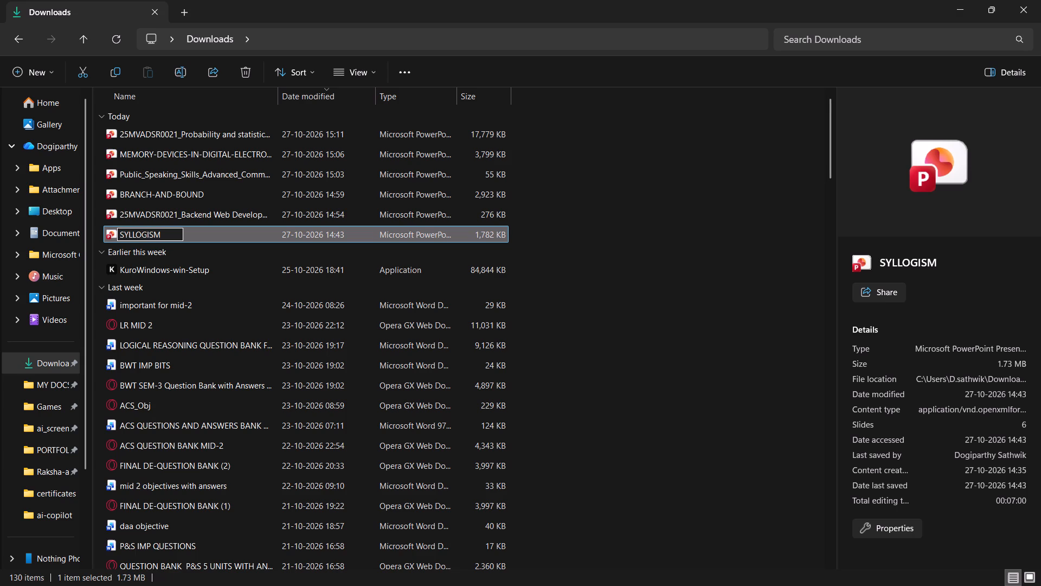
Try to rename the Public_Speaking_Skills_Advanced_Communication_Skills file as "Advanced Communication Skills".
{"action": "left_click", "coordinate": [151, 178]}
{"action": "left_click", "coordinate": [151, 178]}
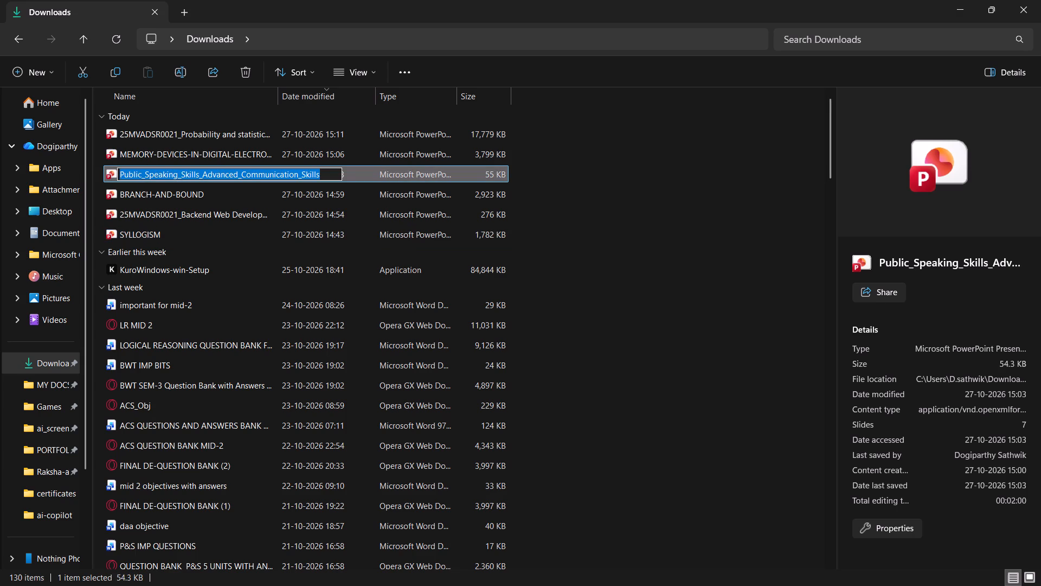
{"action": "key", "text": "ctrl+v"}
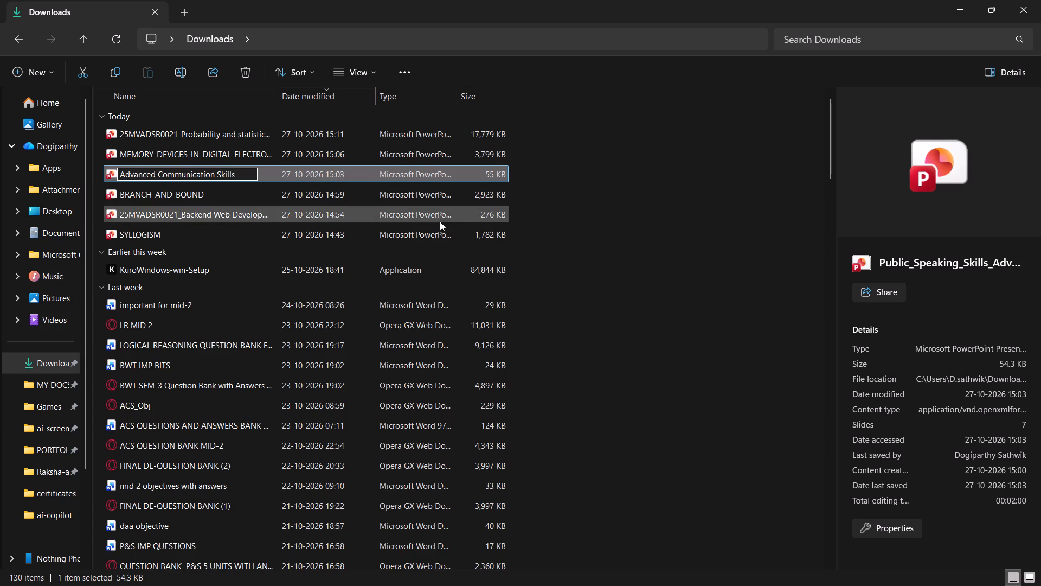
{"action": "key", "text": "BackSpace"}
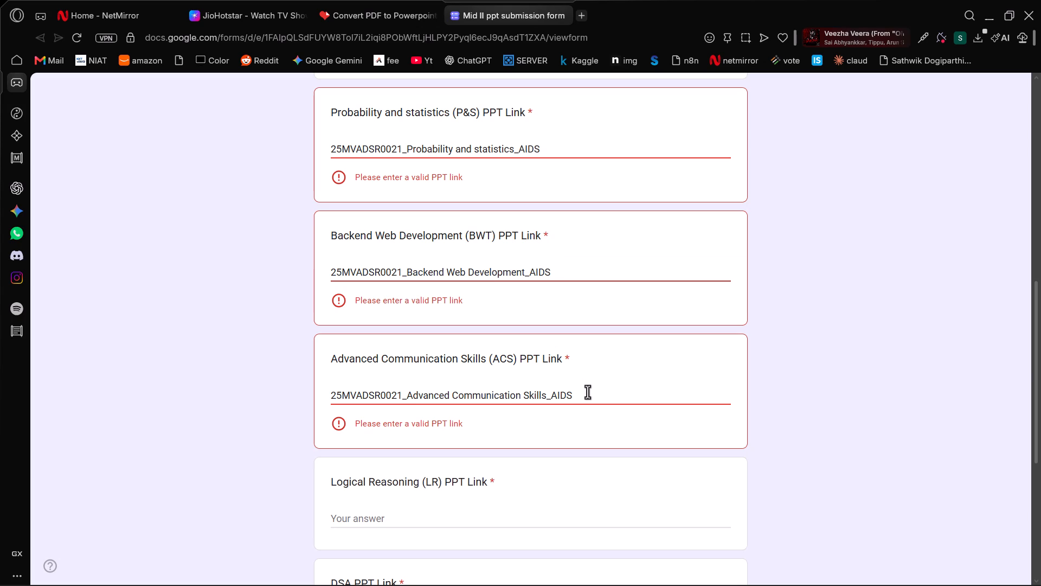
Copy the full Advanced Communication Skills name from the form and rename the Public_Speaking_Skills presentation in Downloads with it.
{"action": "left_click", "coordinate": [587, 392]}
{"action": "key", "text": "ctrl+a"}
{"action": "key", "text": "ctrl+c"}
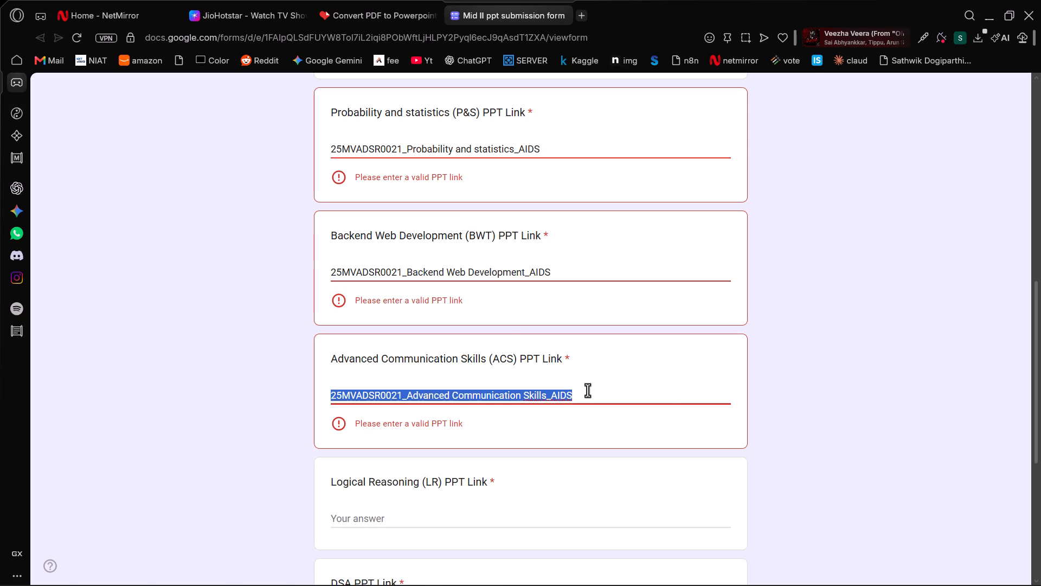
{"action": "key", "text": "alt+Tab"}
{"action": "left_click", "coordinate": [206, 171]}
{"action": "left_click", "coordinate": [206, 172]}
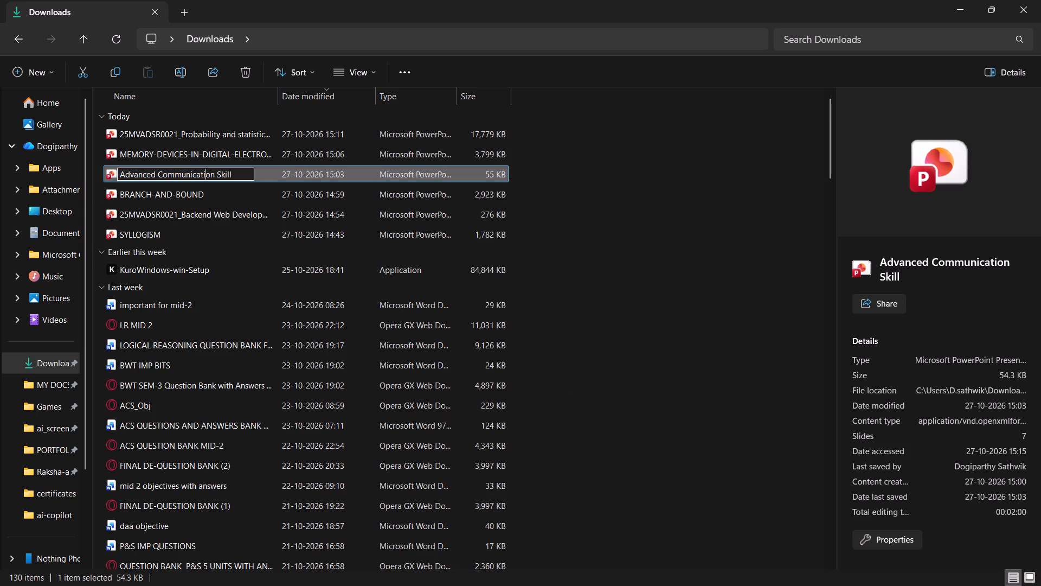
Replace the Advanced Communication Skill presentation's file name in Downloads with the copied roll number_Advanced Communication Skills_AIDS text.
{"action": "key", "text": "ctrl+a"}
{"action": "key", "text": "ctrl+v"}
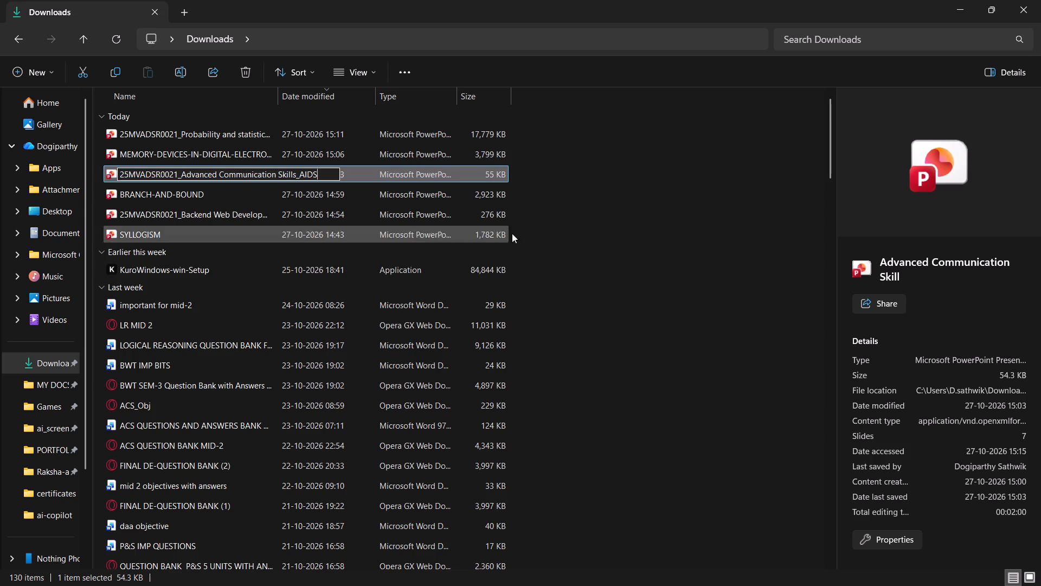
{"action": "left_click", "coordinate": [628, 234]}
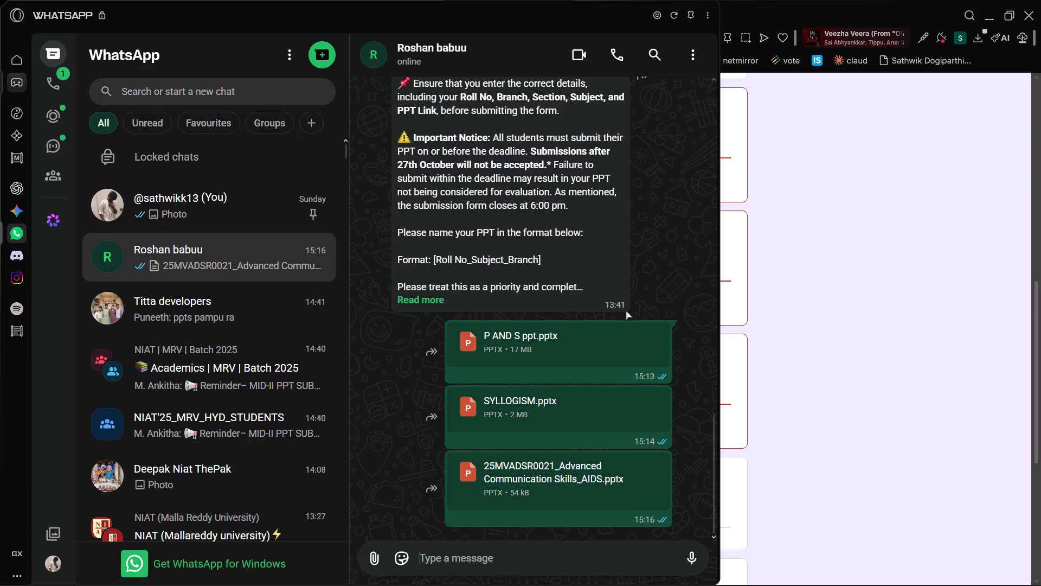
{"action": "left_click", "coordinate": [905, 352]}
Fill the Logical Reasoning (LR) PPT Link answer with the copied roll number_Advanced Communication Skills_AIDS text.
{"action": "left_click", "coordinate": [386, 523]}
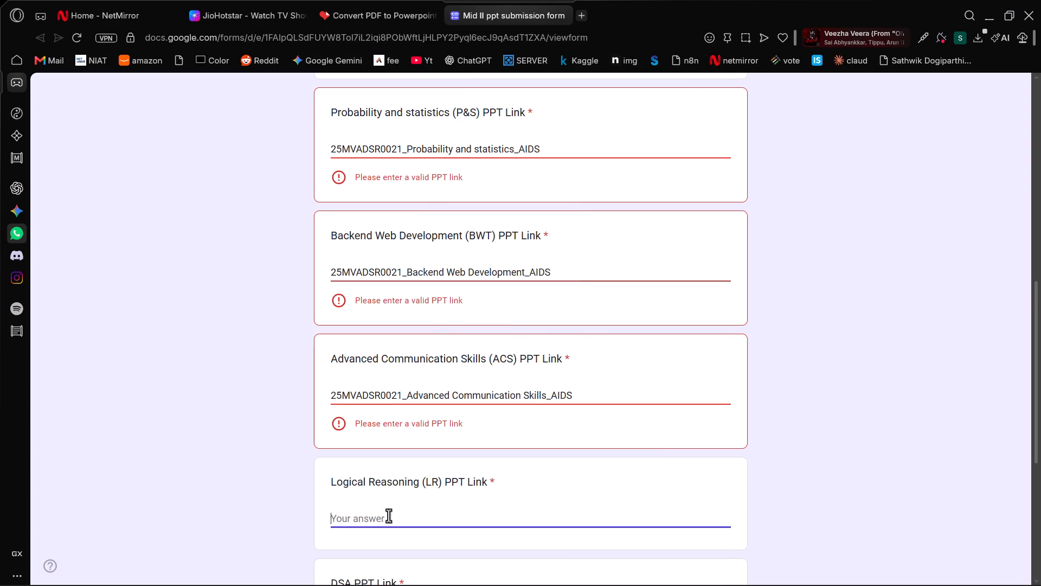
{"action": "key", "text": "ctrl+v"}
Copy "Logical Reasoning" from the question title and substitute it for "Advanced Communication Skills" in that answer.
{"action": "left_click", "coordinate": [330, 477]}
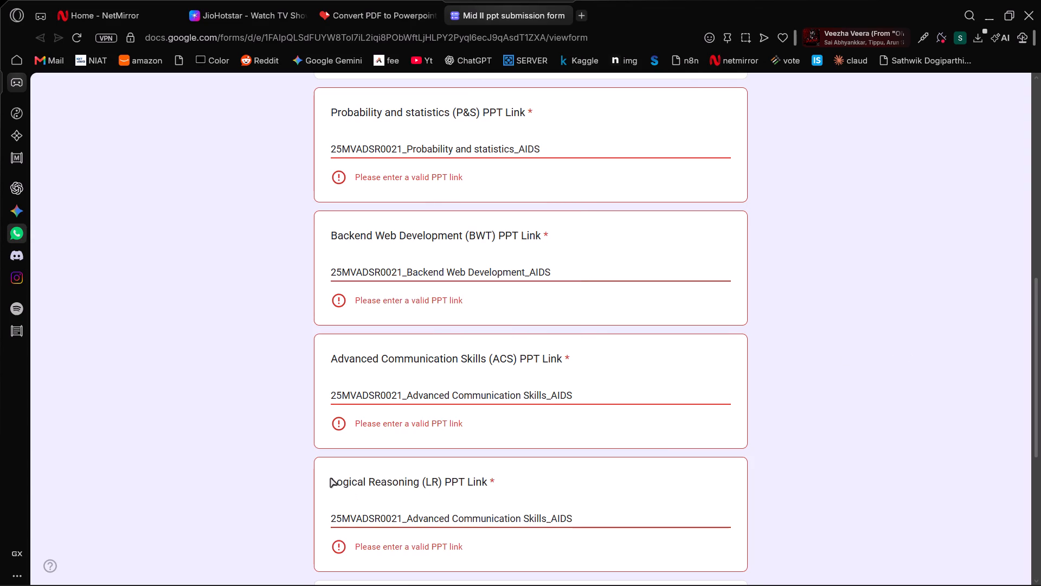
{"action": "left_click_drag", "start_coordinate": [332, 481], "coordinate": [414, 487]}
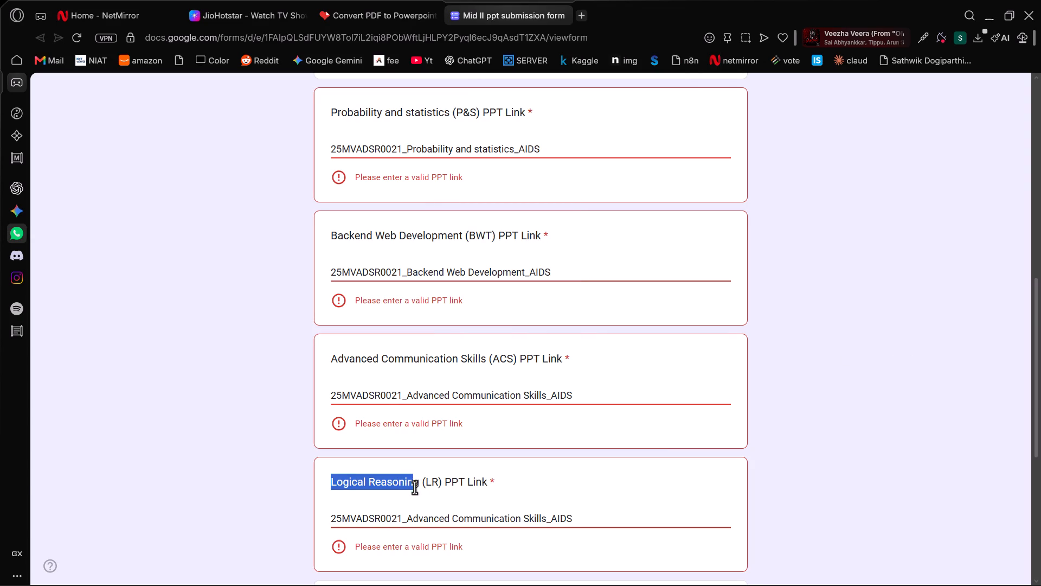
{"action": "left_click_drag", "start_coordinate": [414, 487], "coordinate": [419, 487]}
{"action": "key", "text": "ctrl+c"}
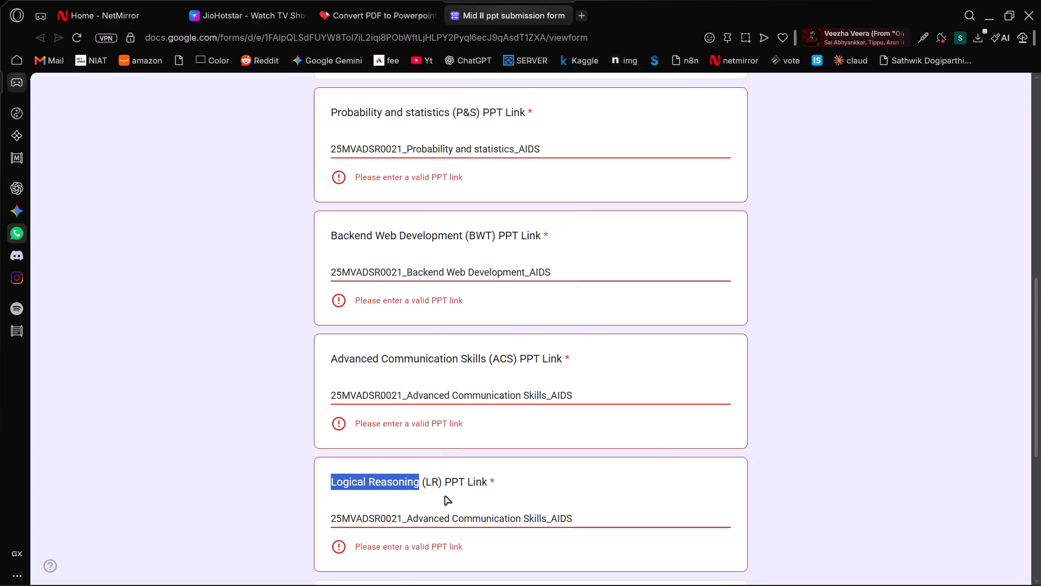
{"action": "left_click_drag", "start_coordinate": [547, 518], "coordinate": [433, 524]}
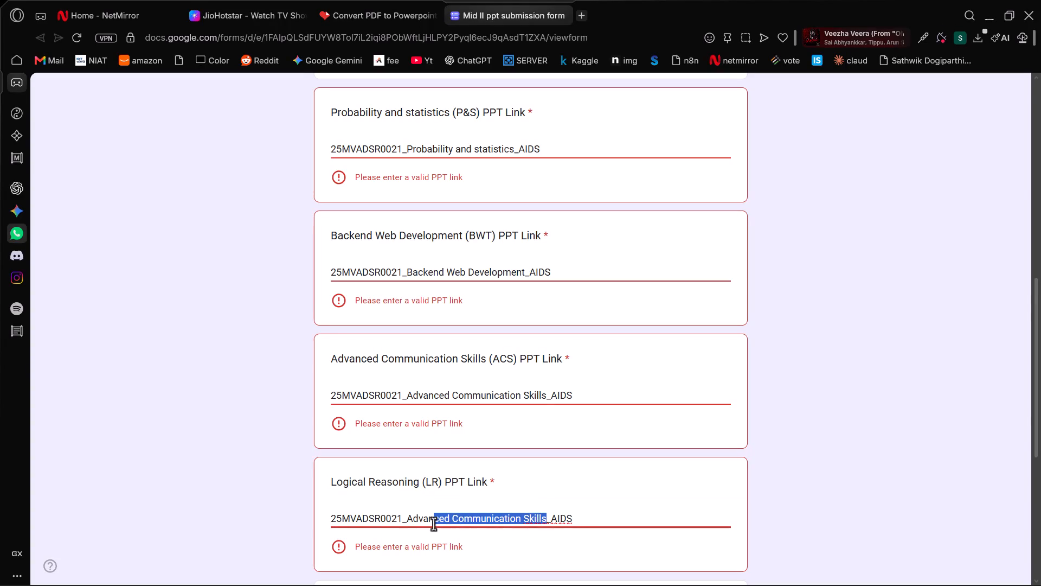
Substitute "Logical Reasoning" for "Advanced Communication Skills" in the Logical Reasoning PPT Link answer, giving roll number_Logical Reasoning_AIDS.
{"action": "left_click_drag", "start_coordinate": [433, 524], "coordinate": [409, 524]}
{"action": "key", "text": "ctrl+v"}
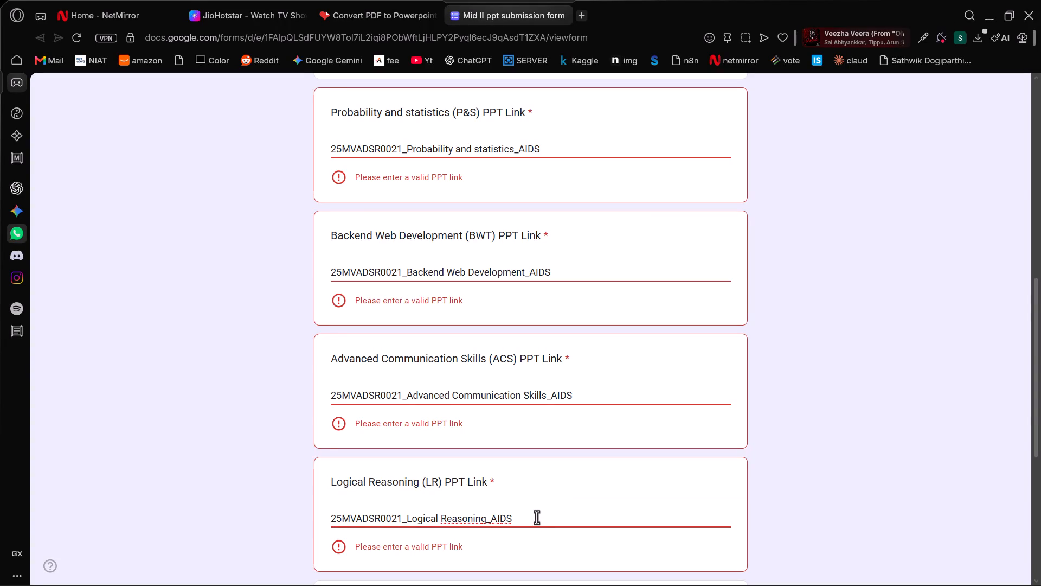
{"action": "left_click", "coordinate": [531, 515]}
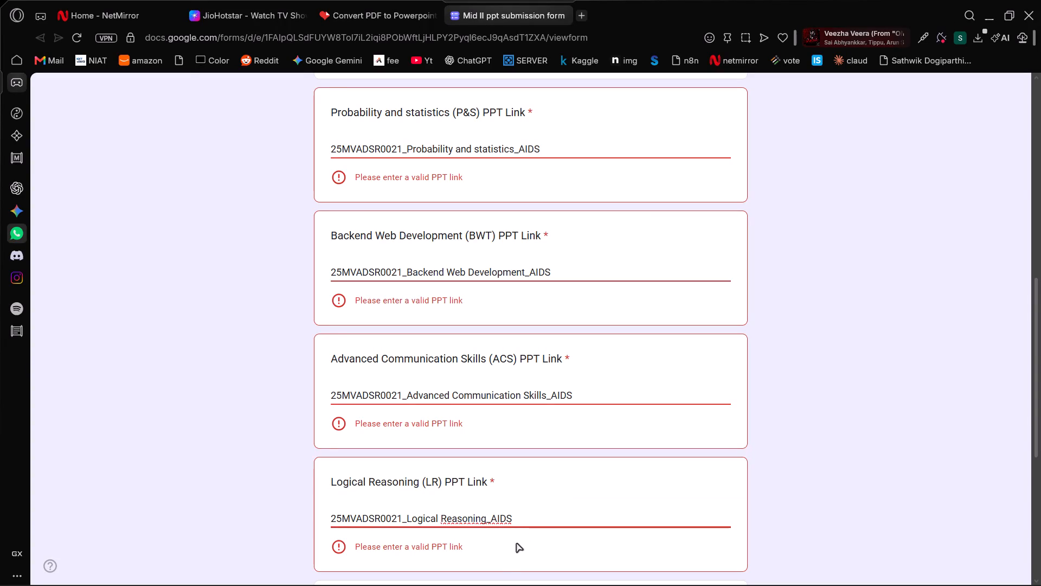
{"action": "left_click", "coordinate": [509, 551]}
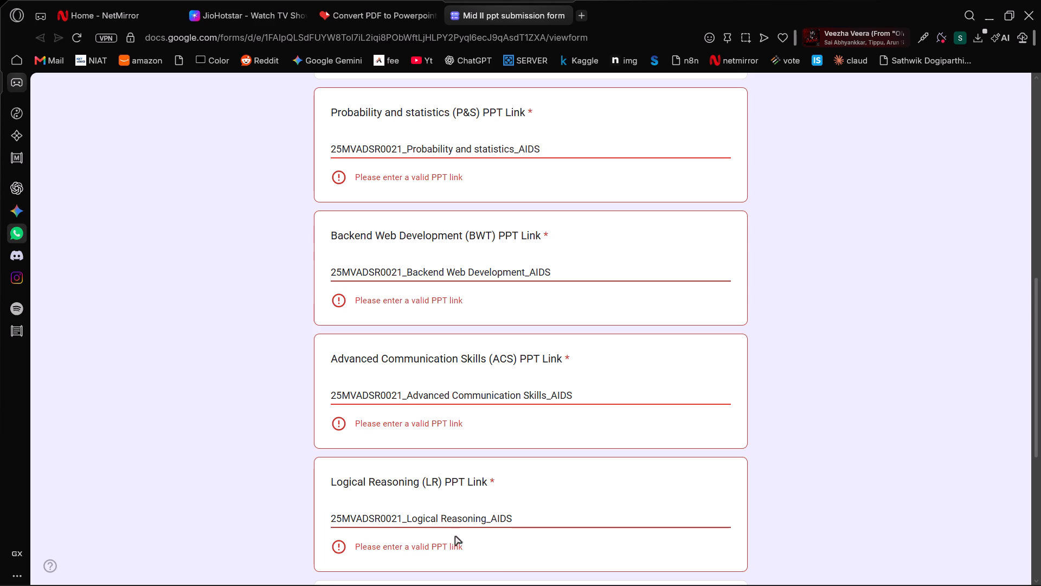
Copy the full Logical Reasoning name from the form and rename the SYLLOGISM presentation in Downloads with it.
{"action": "left_click", "coordinate": [527, 518], "text": "ctrl"}
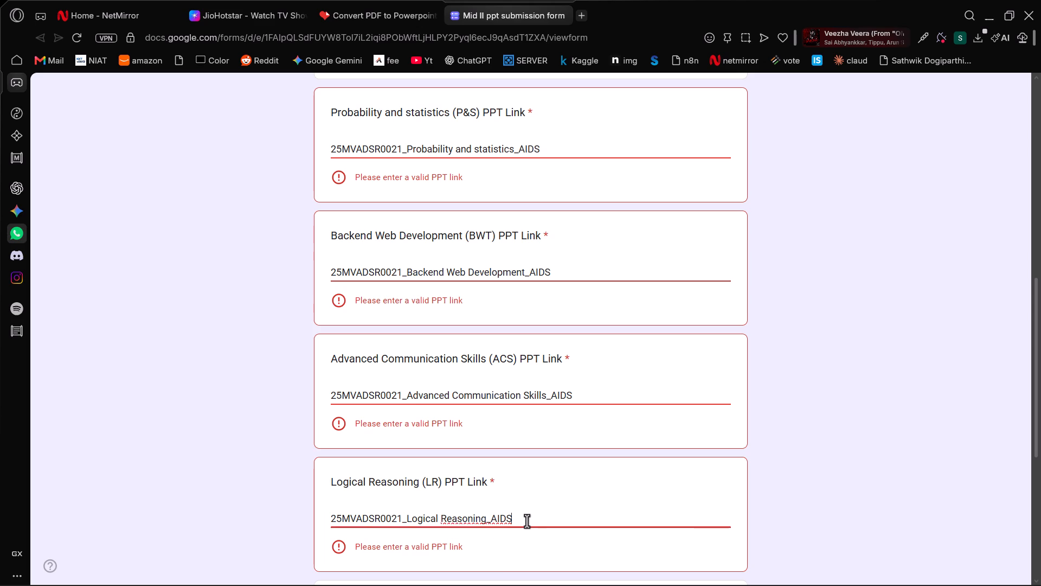
{"action": "key", "text": "ctrl+a"}
{"action": "key", "text": "ctrl+c"}
{"action": "key", "text": "alt+Tab"}
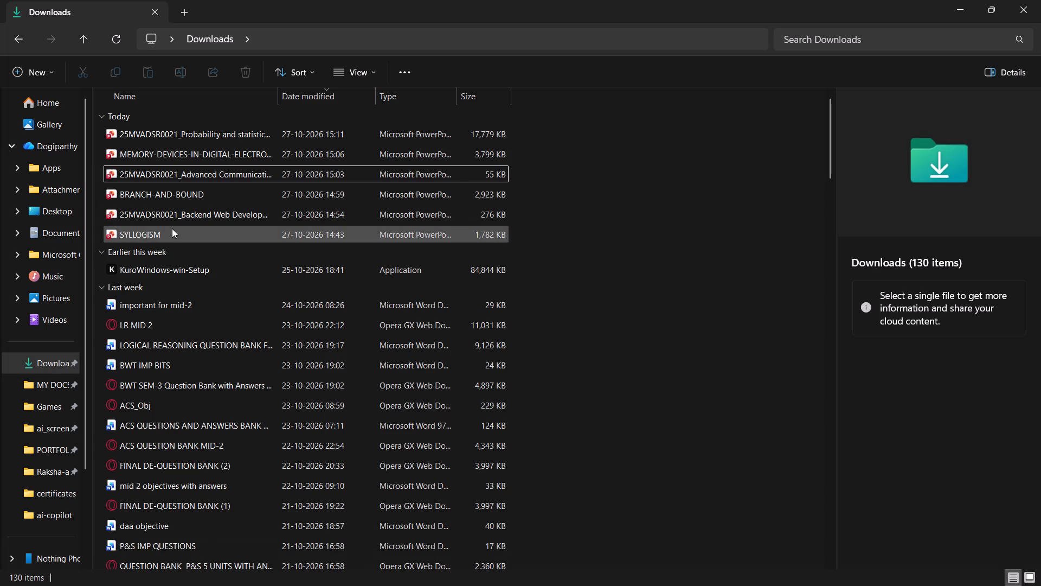
{"action": "left_click", "coordinate": [150, 231]}
{"action": "left_click", "coordinate": [150, 231]}
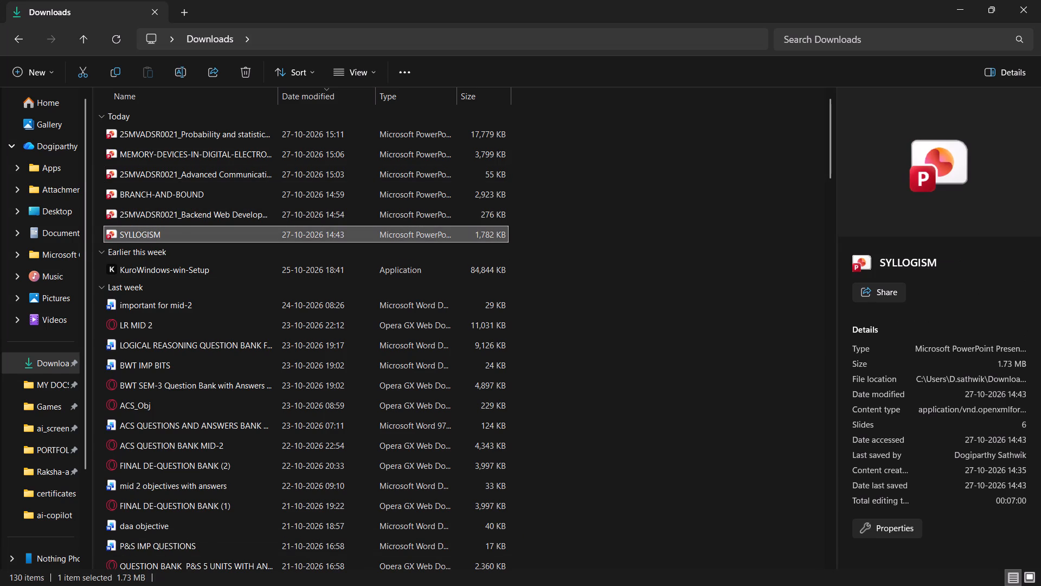
{"action": "key", "text": "ctrl+v"}
{"action": "left_click", "coordinate": [681, 283]}
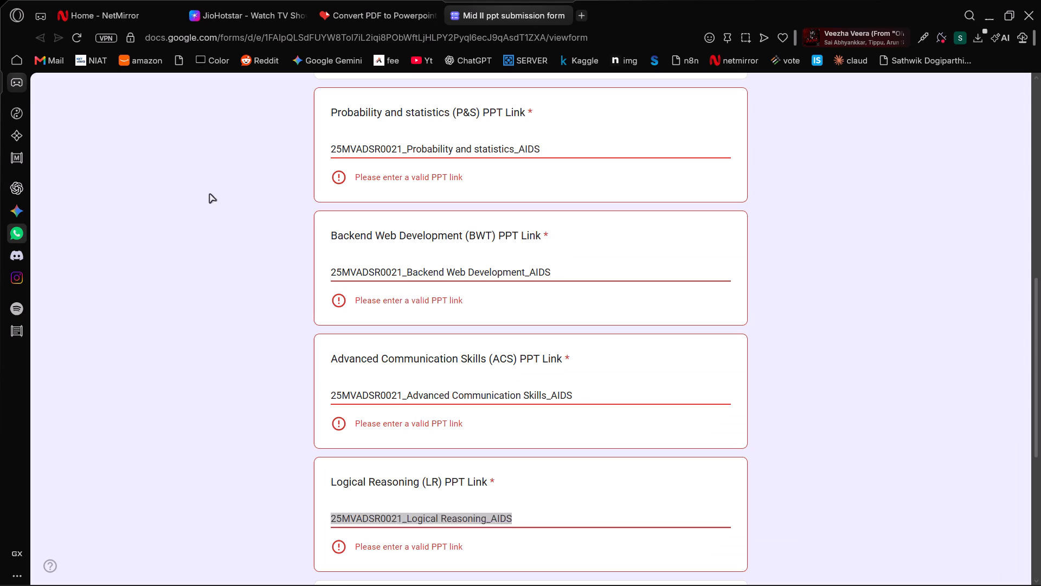
Fill the DSA PPT Link answer with roll number_DSA_AIDS, substituting "DSA" for the subject in the copied Logical Reasoning name.
{"action": "scroll", "coordinate": [470, 452], "scroll_direction": "down", "scroll_amount": 3}
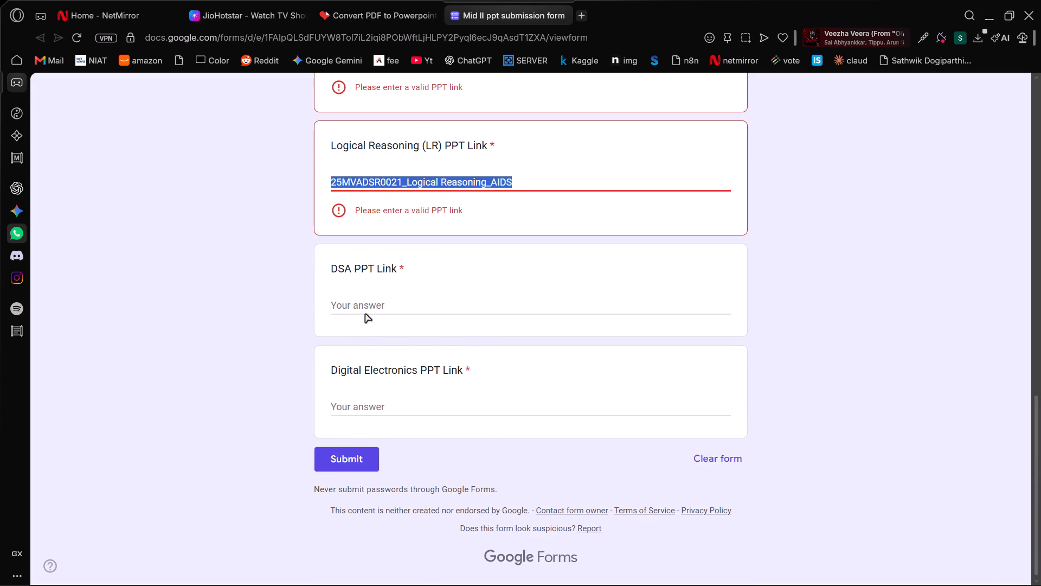
{"action": "left_click", "coordinate": [365, 304]}
{"action": "key", "text": "ctrl+v"}
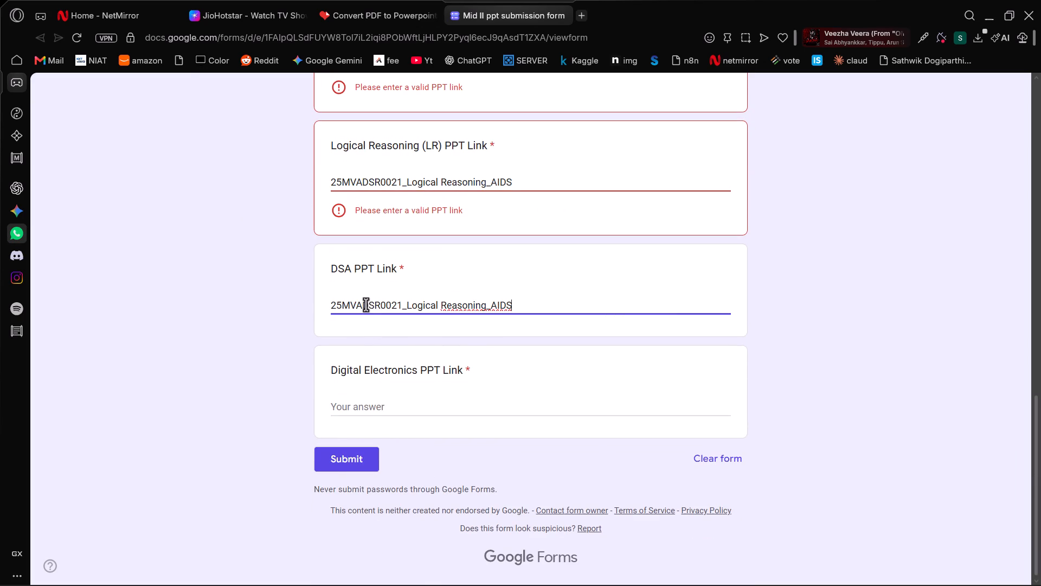
{"action": "left_click_drag", "start_coordinate": [331, 269], "coordinate": [352, 271]}
{"action": "left_click", "coordinate": [342, 246]}
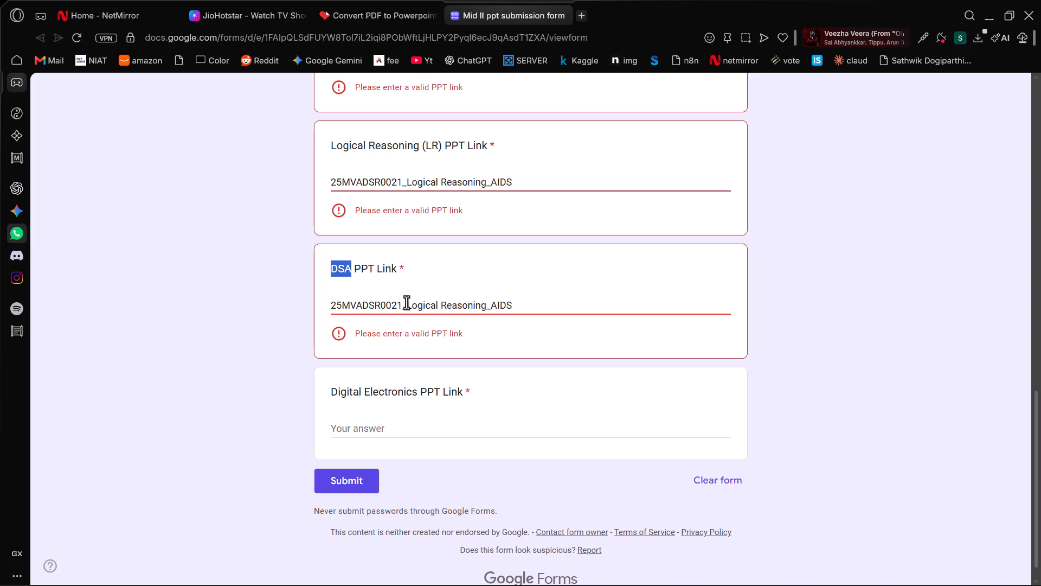
{"action": "left_click_drag", "start_coordinate": [406, 304], "coordinate": [486, 309]}
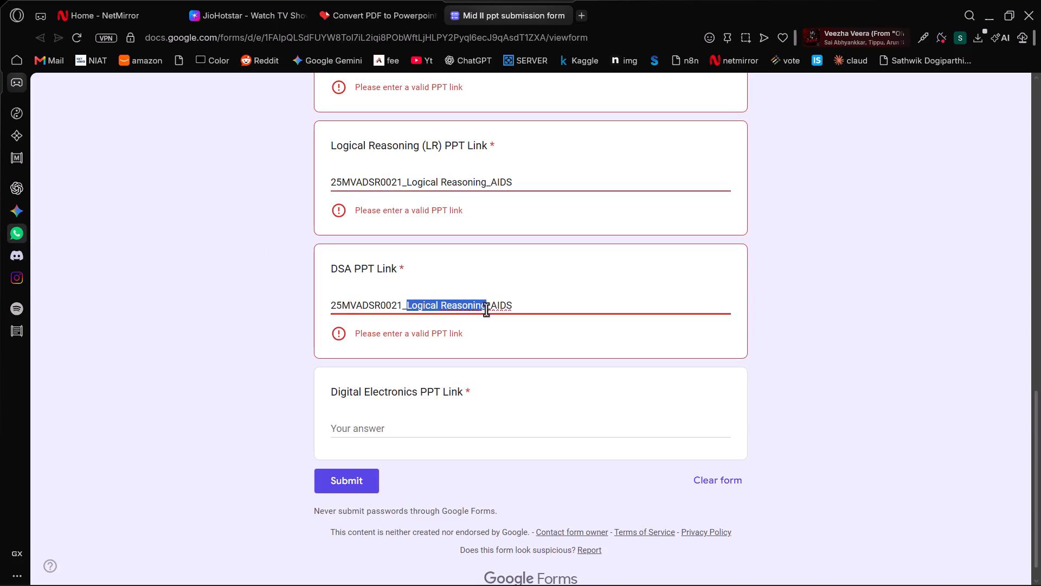
{"action": "key", "text": "ctrl+v"}
{"action": "left_click", "coordinate": [505, 297]}
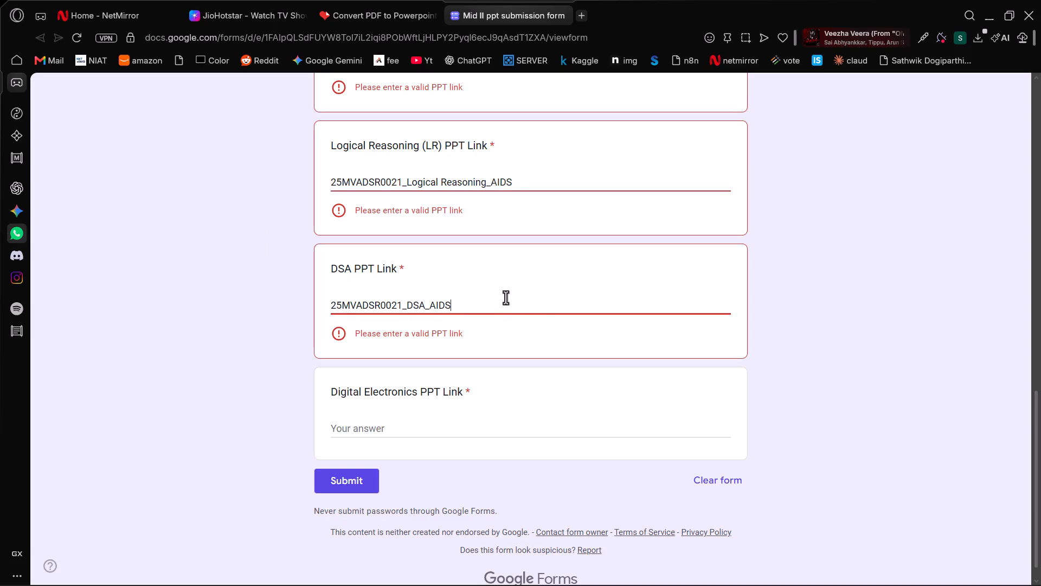
Copy the full DSA name from the form and rename the BRANCH-AND-BOUND presentation in Downloads with it.
{"action": "key", "text": "ctrl+a"}
{"action": "key", "text": "ctrl+c"}
{"action": "key", "text": "alt+Tab"}
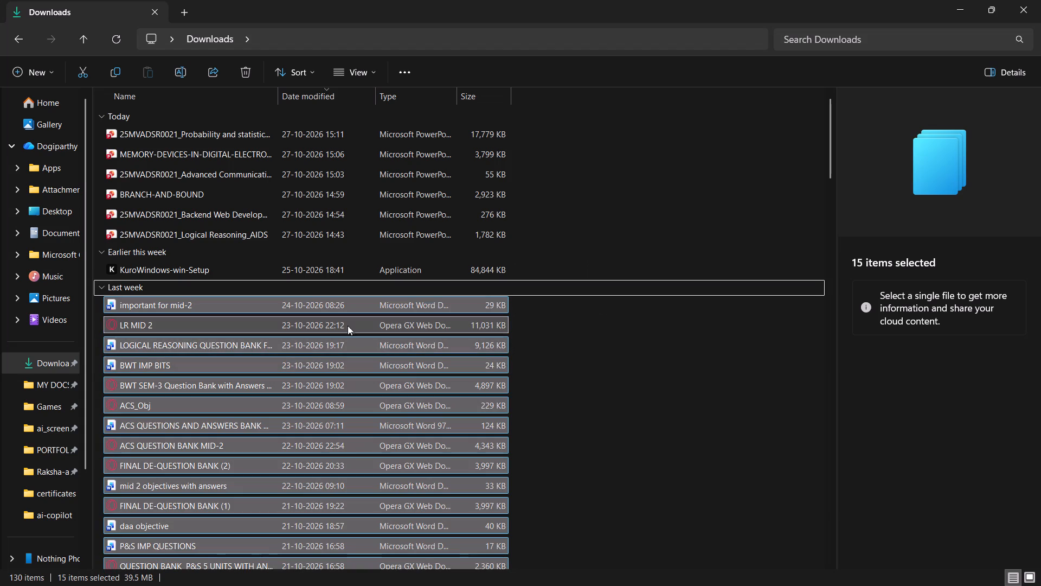
{"action": "left_click", "coordinate": [184, 190]}
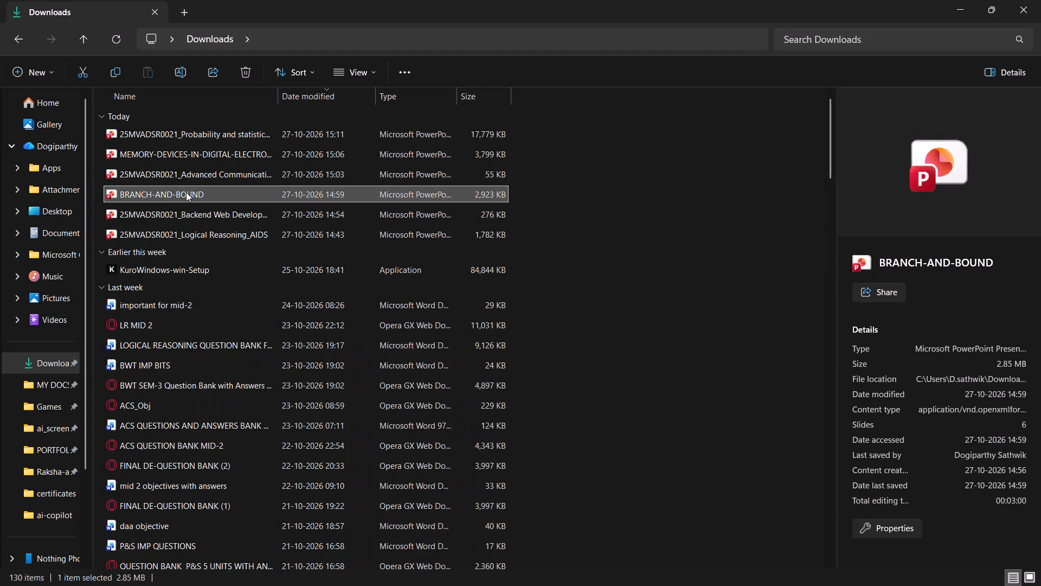
{"action": "left_click", "coordinate": [186, 192]}
{"action": "key", "text": "ctrl+v"}
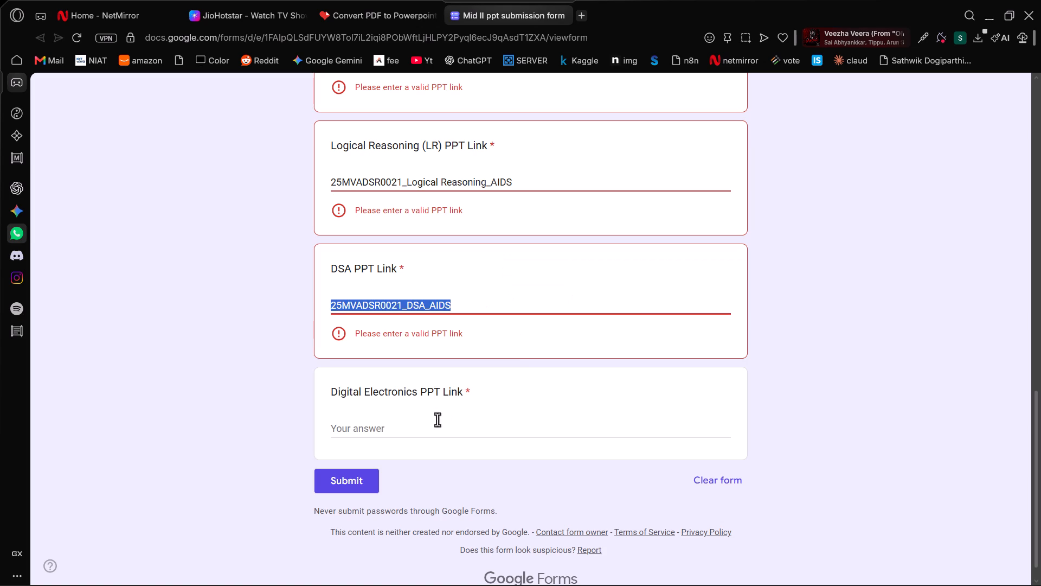
Fill the Digital Electronics PPT Link answer with roll number_Digital Electronics_AIDS, reusing the DSA name and leaving no space before the underscore.
{"action": "left_click", "coordinate": [436, 420]}
{"action": "key", "text": "ctrl+v"}
{"action": "left_click_drag", "start_coordinate": [330, 389], "coordinate": [334, 391]}
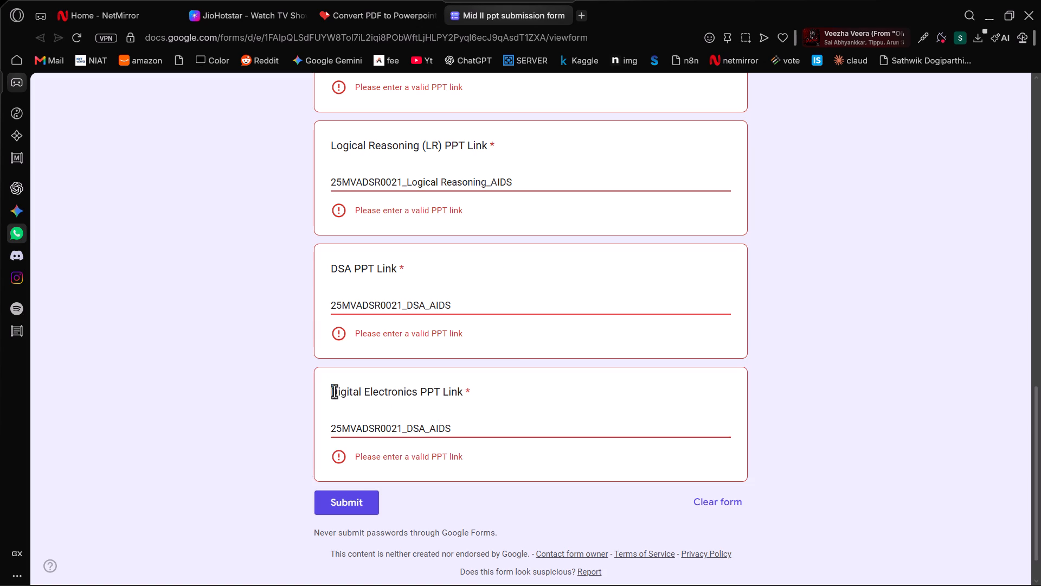
{"action": "left_click_drag", "start_coordinate": [334, 391], "coordinate": [420, 397]}
{"action": "left_click", "coordinate": [376, 372]}
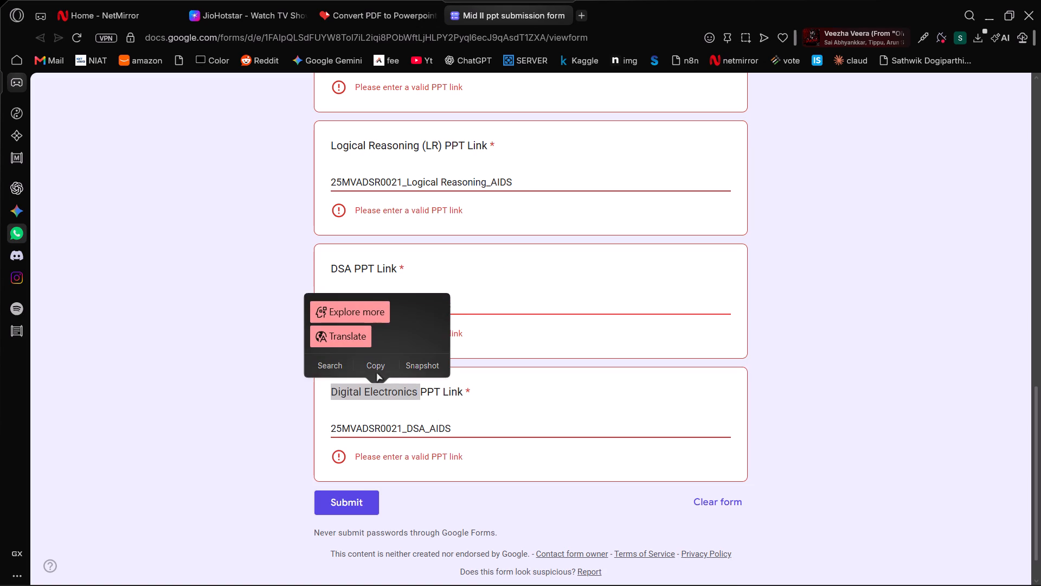
{"action": "left_click", "coordinate": [372, 364]}
{"action": "left_click_drag", "start_coordinate": [424, 428], "coordinate": [408, 426]}
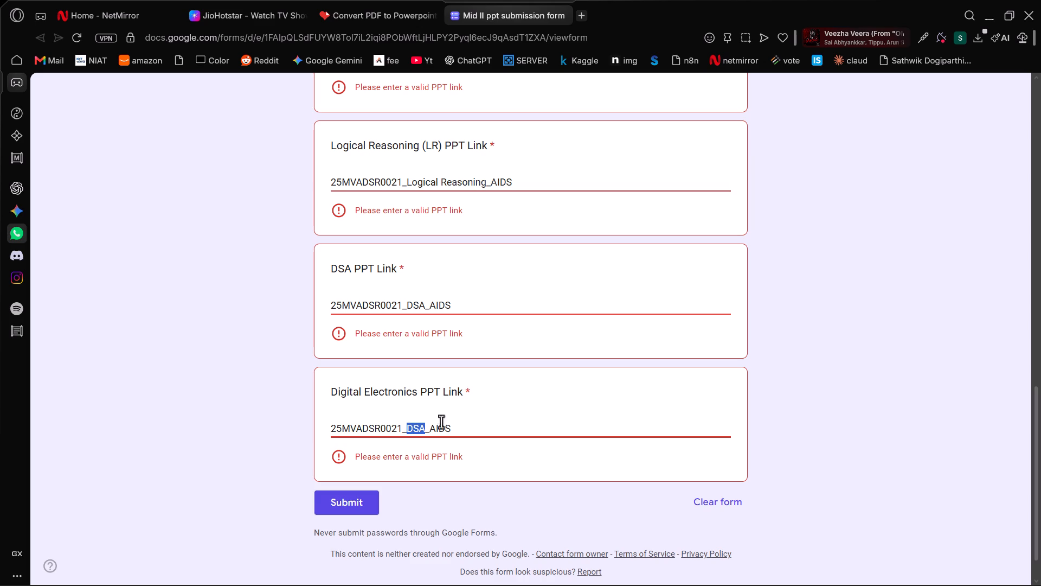
{"action": "key", "text": "ctrl+v"}
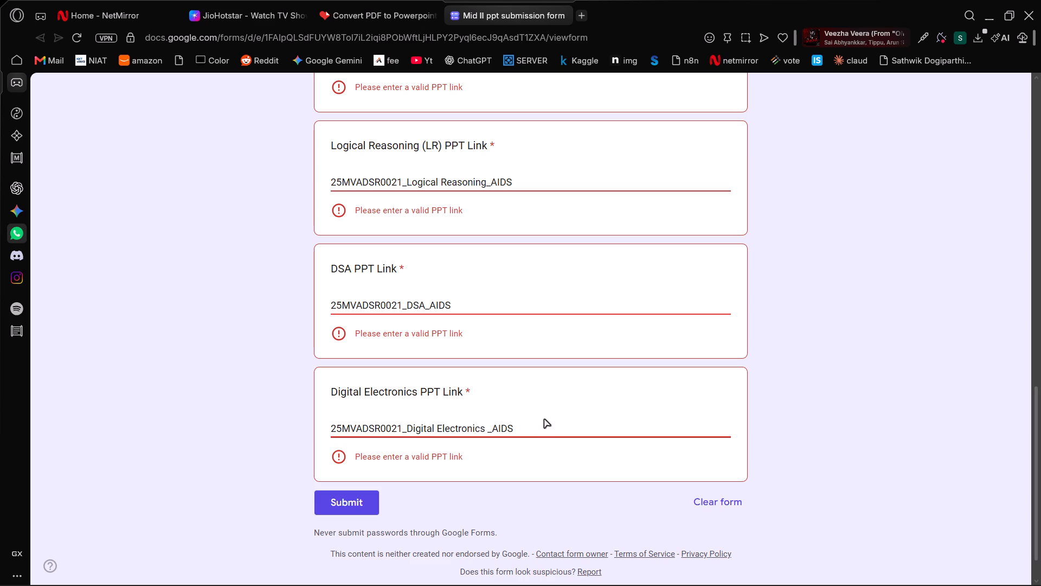
{"action": "key", "text": "Right"}
{"action": "key", "text": "Left"}
{"action": "key", "text": "BackSpace"}
Copy the full Digital Electronics name from the form and rename the MEMORY-DEVICES-IN-DIGITAL-ELECTRONICS presentation in Downloads with it.
{"action": "key", "text": "ctrl+a"}
{"action": "key", "text": "ctrl+v"}
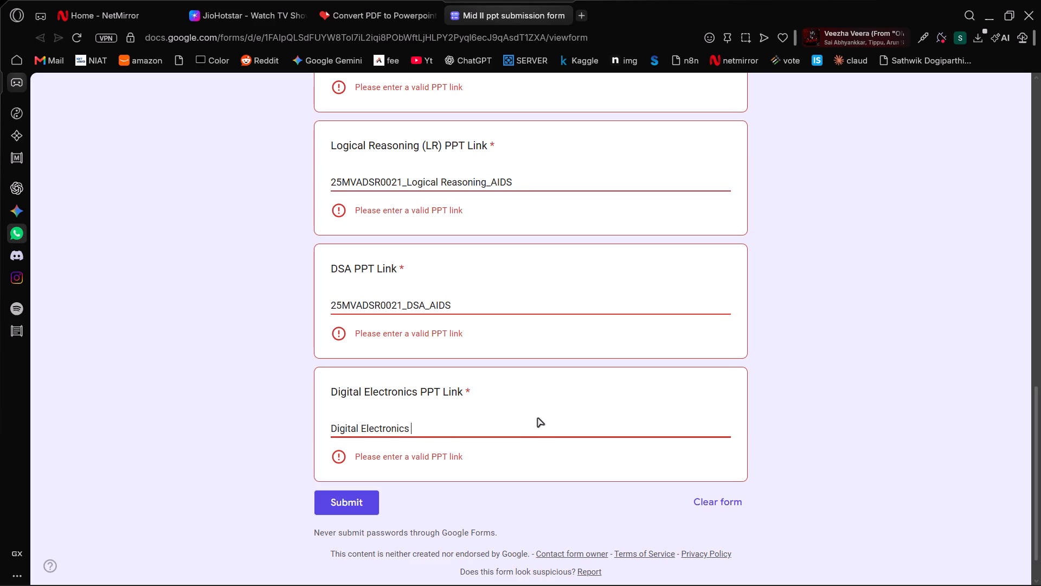
{"action": "key", "text": "ctrl+z"}
{"action": "key", "text": "ctrl+c"}
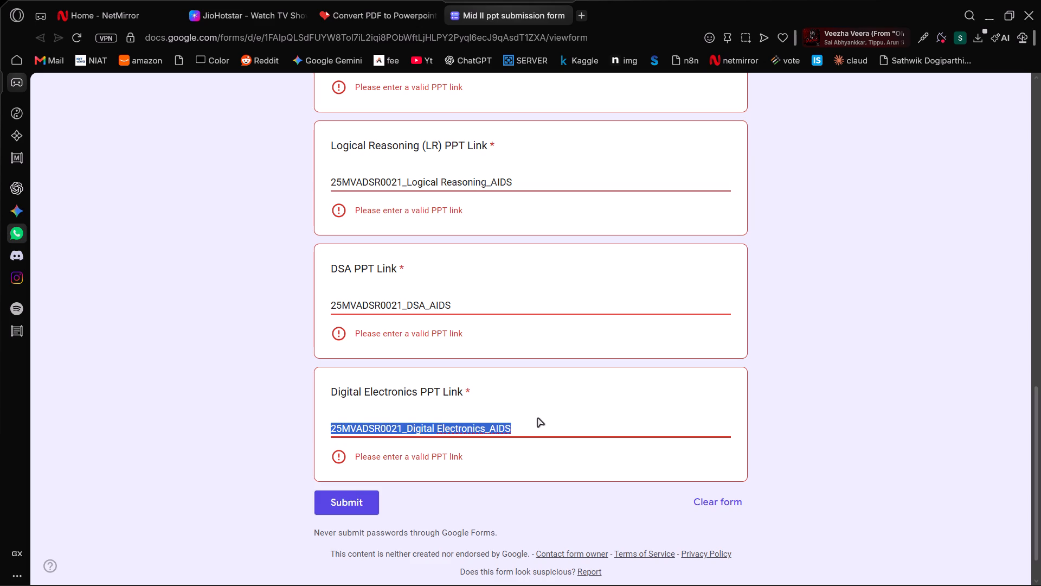
{"action": "key", "text": "alt+Tab"}
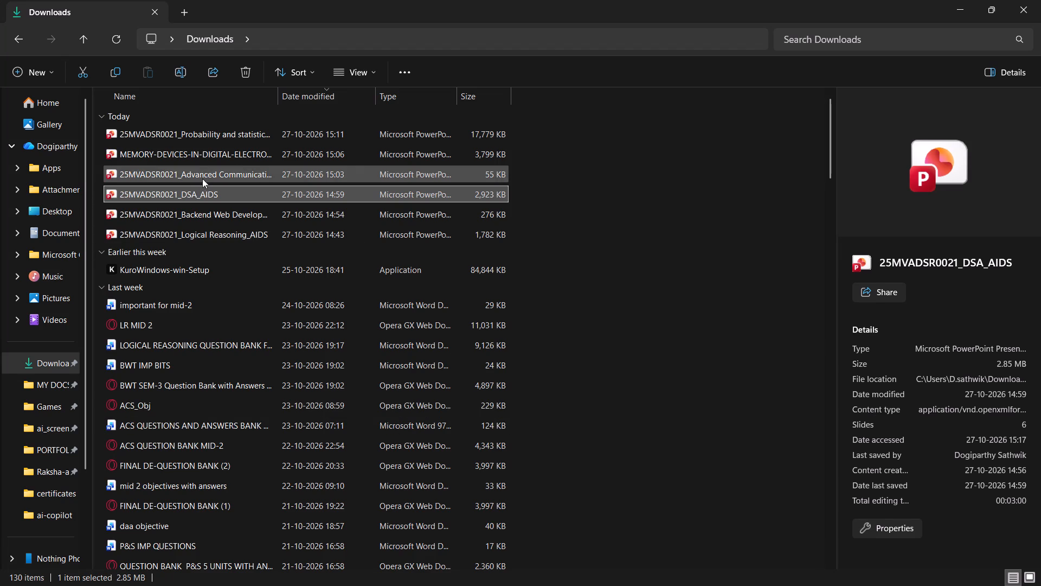
{"action": "double_click", "coordinate": [178, 152]}
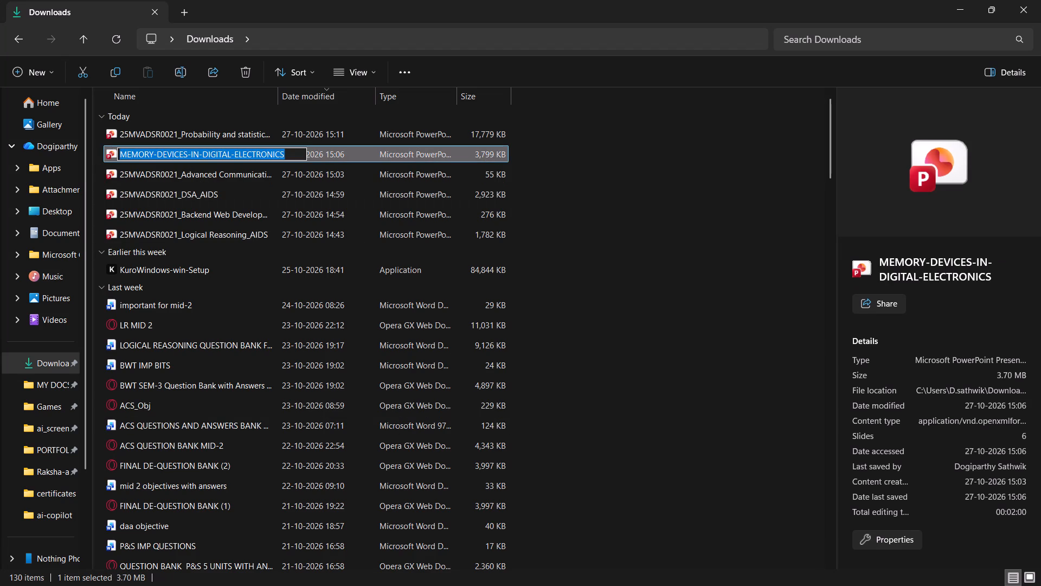
{"action": "key", "text": "ctrl+v"}
{"action": "left_click", "coordinate": [618, 235]}
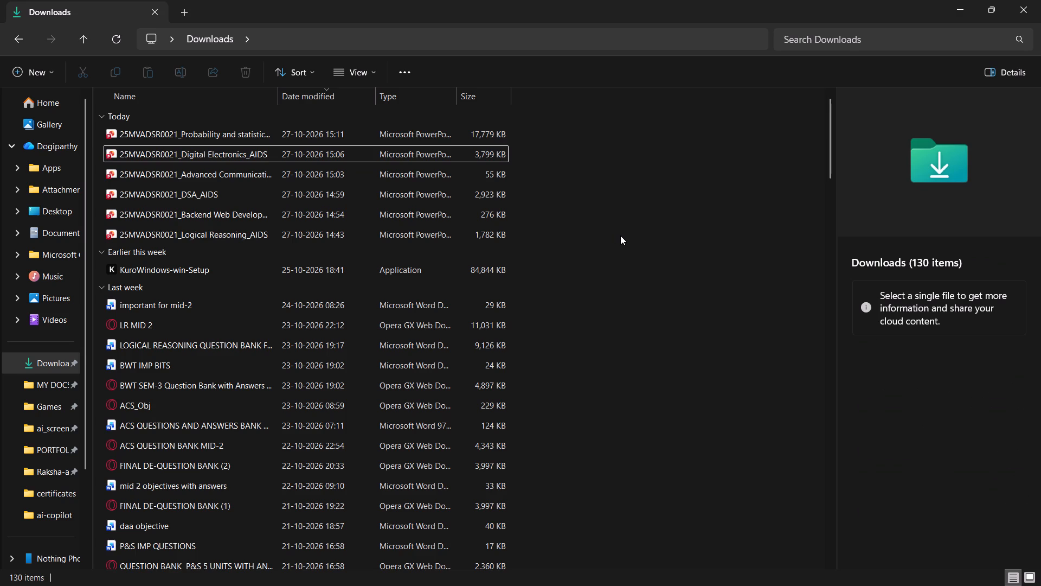
Check the full file name of the Probability and statistics presentation in Downloads.
{"action": "left_click", "coordinate": [404, 129]}
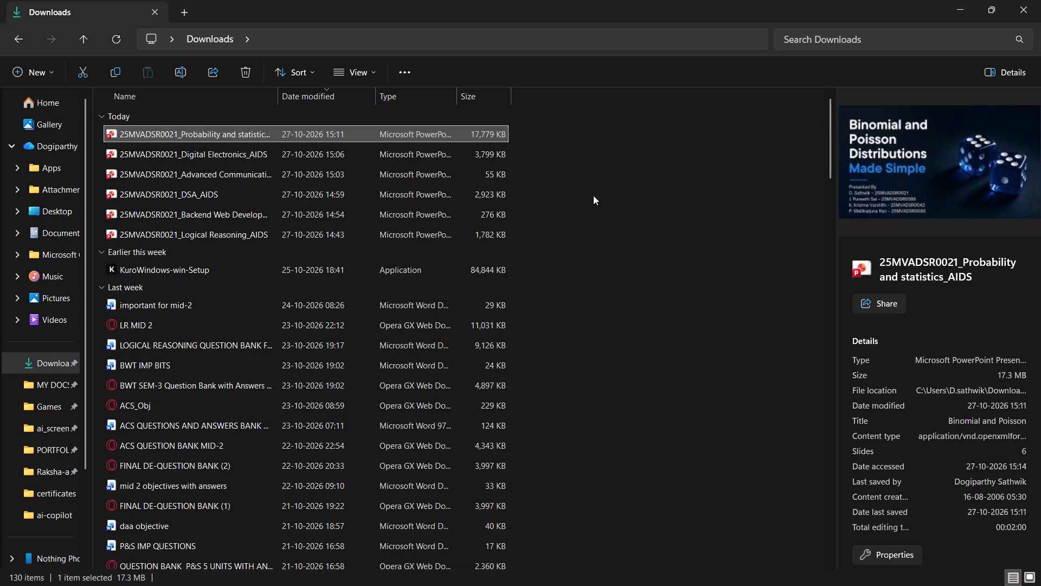
{"action": "left_click", "coordinate": [254, 133]}
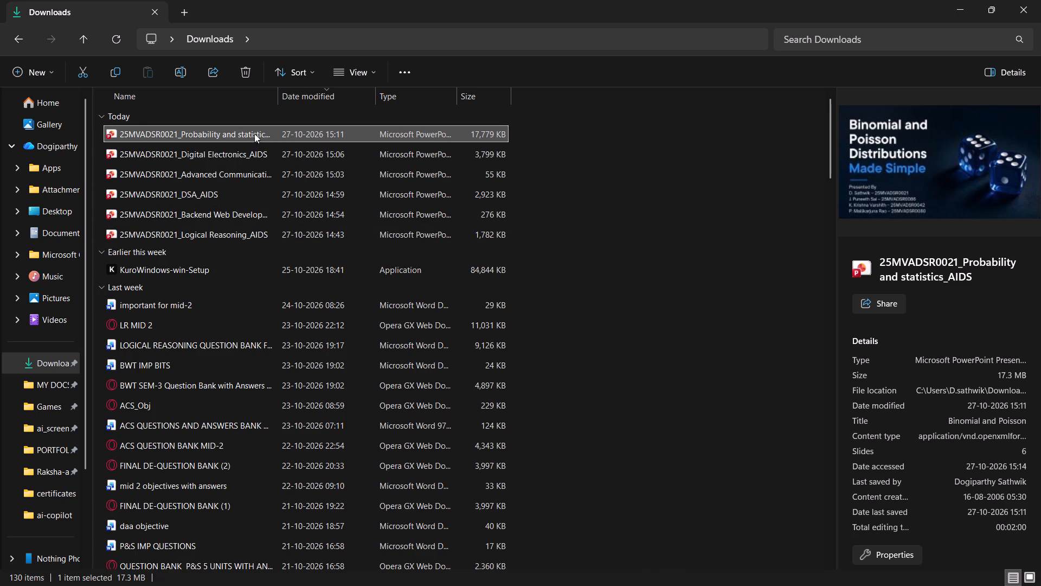
{"action": "left_click", "coordinate": [254, 133]}
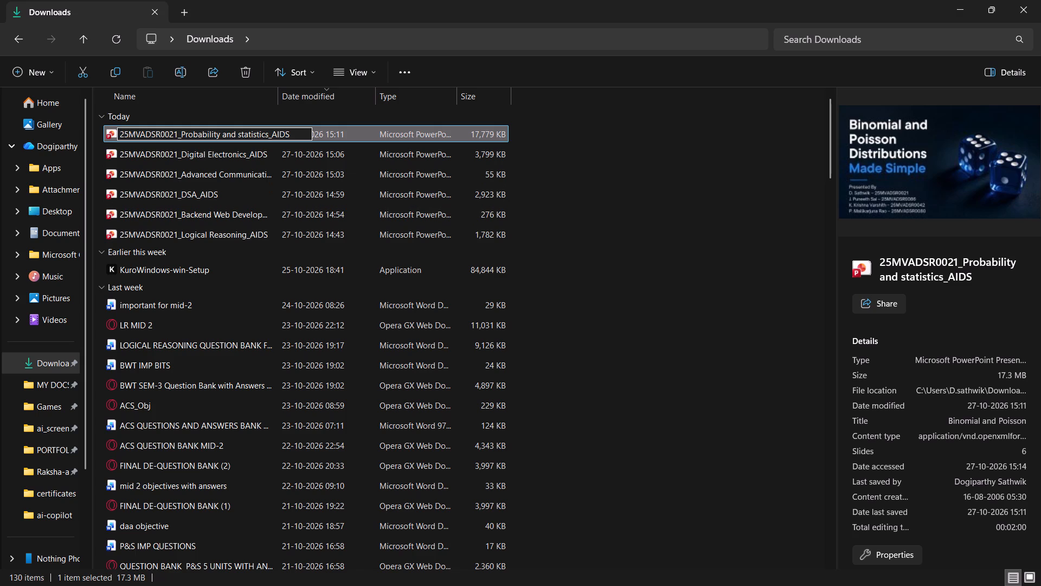
{"action": "left_click", "coordinate": [364, 134]}
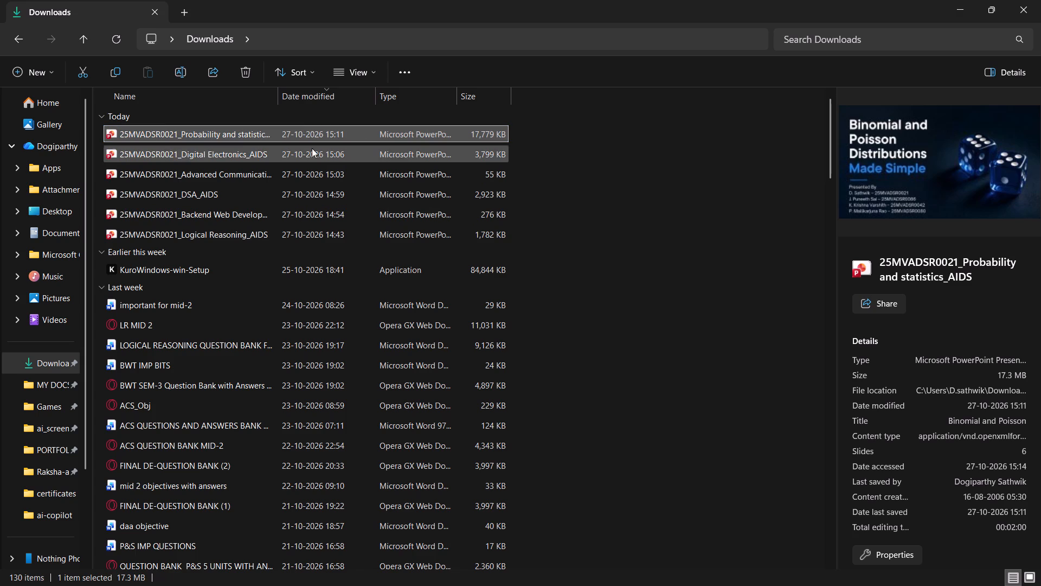
Open the Digital Electronics, Advanced Communication Skills and DSA presentations one by one to check their title slides, closing each.
{"action": "left_click", "coordinate": [310, 149]}
{"action": "double_click", "coordinate": [310, 149]}
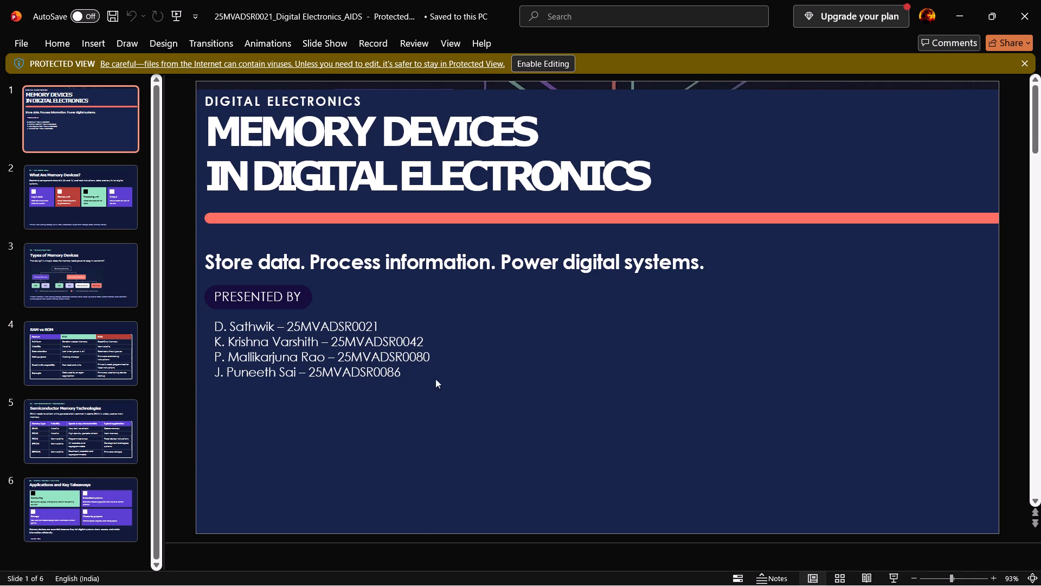
{"action": "left_click", "coordinate": [1039, 3]}
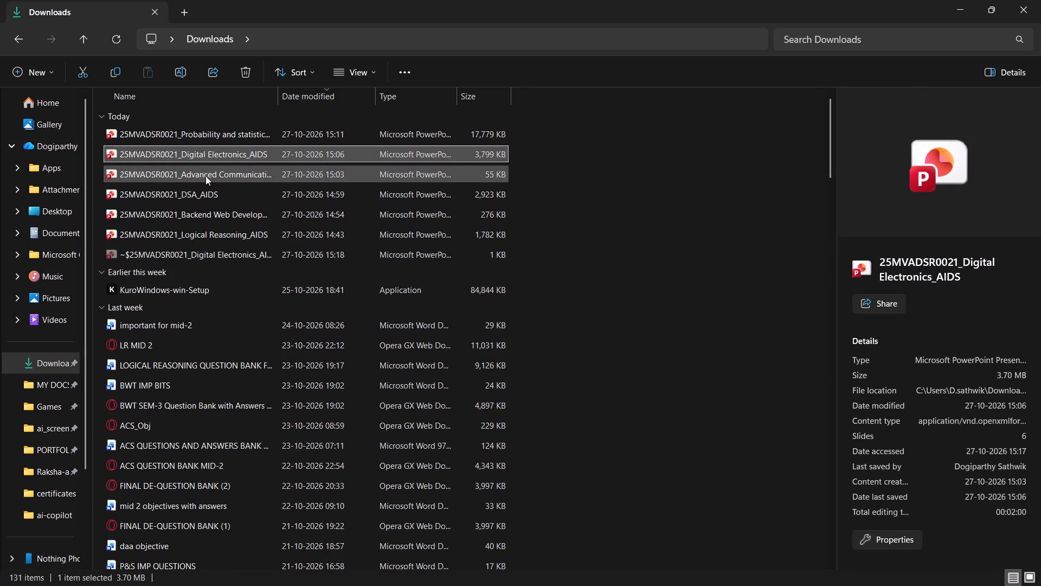
{"action": "left_click", "coordinate": [205, 174]}
{"action": "double_click", "coordinate": [205, 174]}
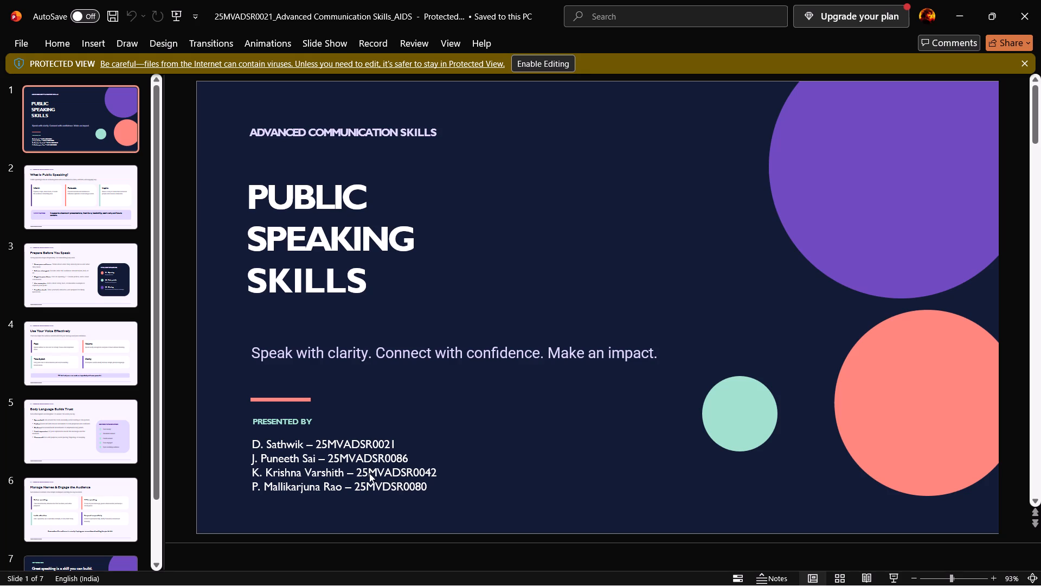
{"action": "left_click", "coordinate": [1040, 0]}
{"action": "left_click", "coordinate": [230, 196]}
{"action": "double_click", "coordinate": [230, 196]}
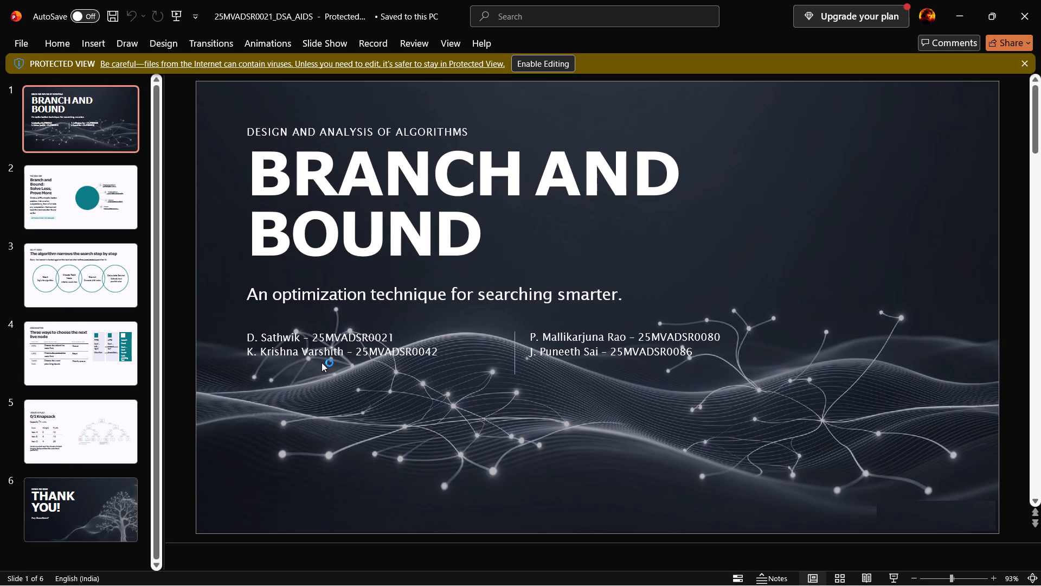
{"action": "left_click", "coordinate": [1040, 0]}
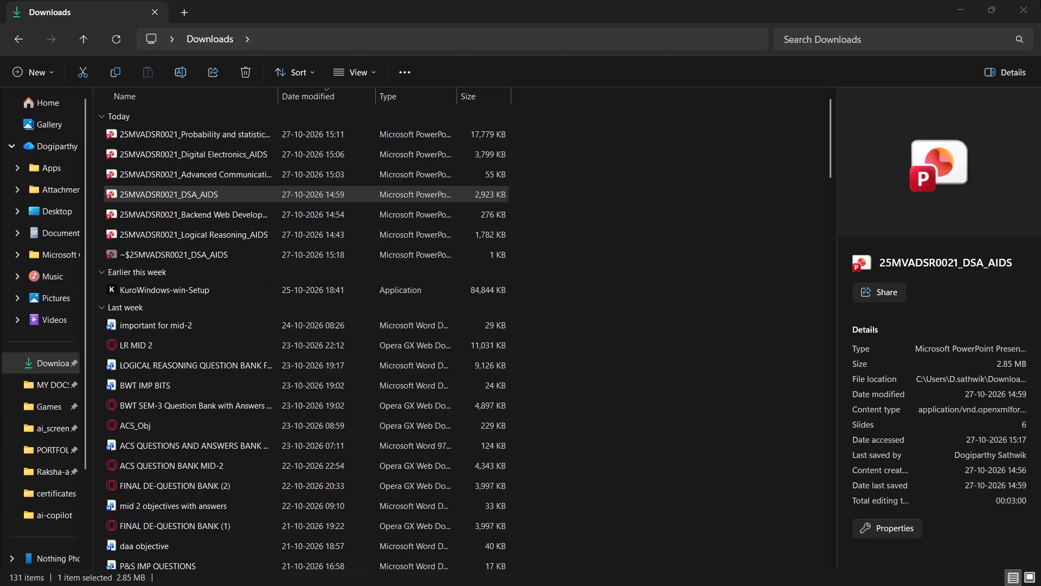
{"action": "left_click", "coordinate": [682, 268]}
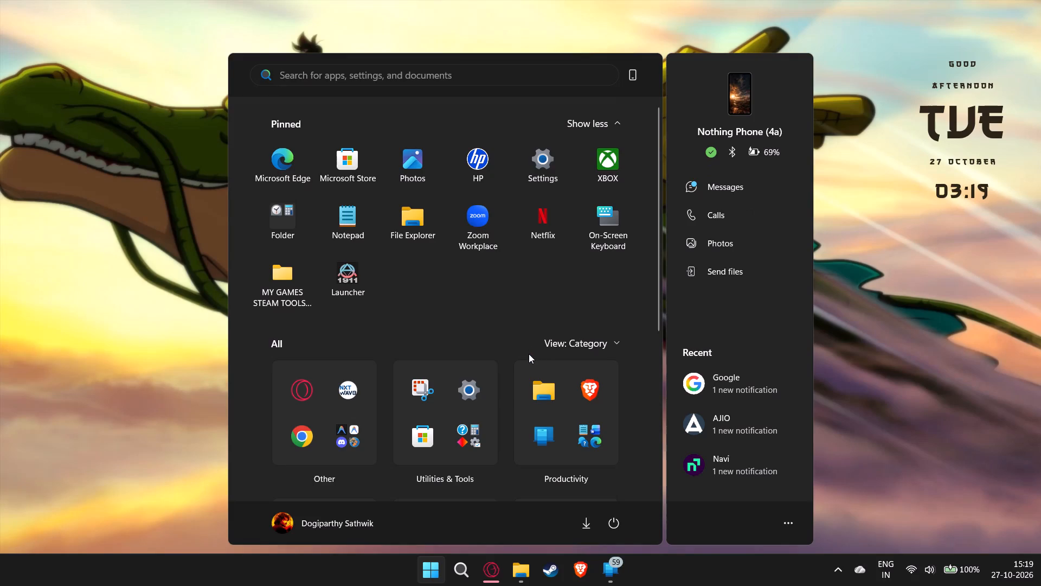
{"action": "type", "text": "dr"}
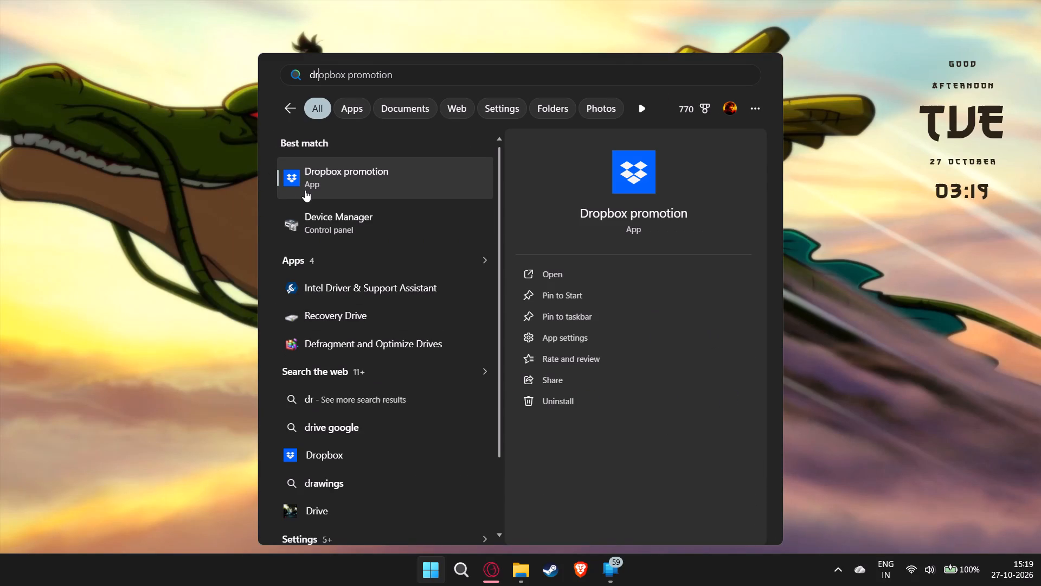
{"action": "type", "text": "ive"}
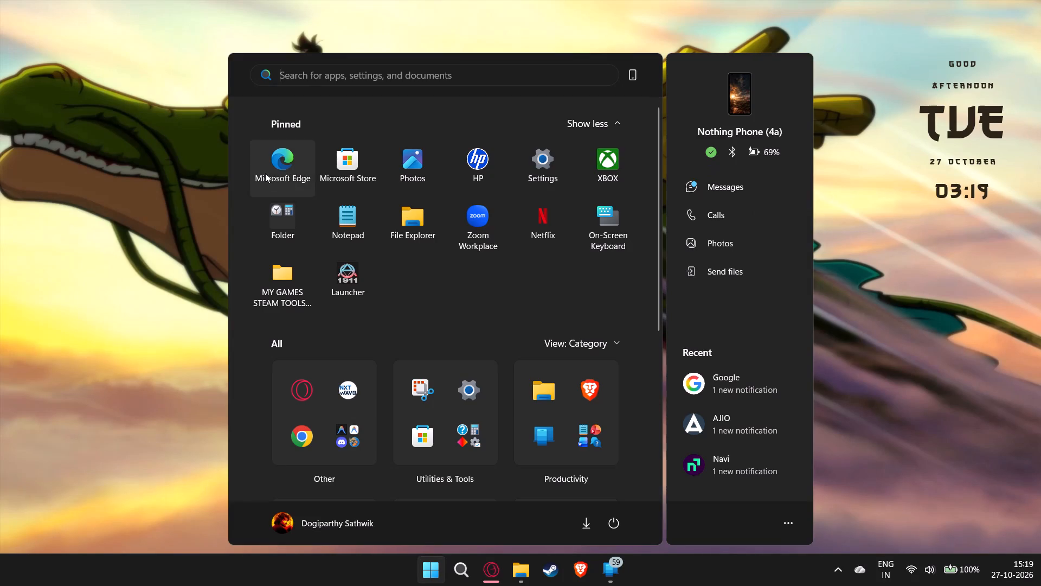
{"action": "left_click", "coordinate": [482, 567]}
Switch to Opera GX, search the web for drive in a new tab and open Google Drive from the results.
{"action": "left_click", "coordinate": [499, 568]}
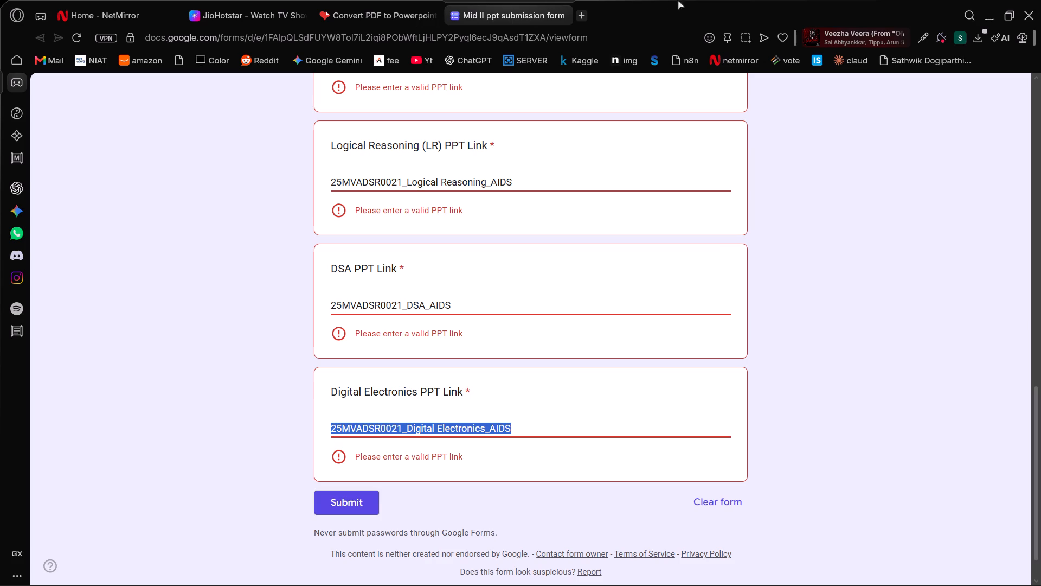
{"action": "left_click", "coordinate": [576, 11]}
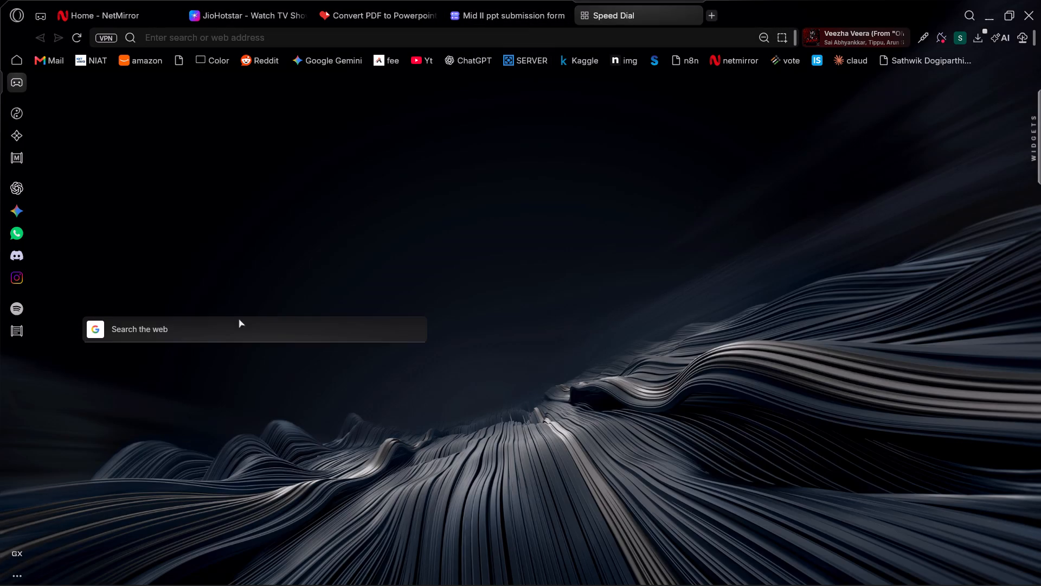
{"action": "left_click", "coordinate": [237, 319]}
{"action": "left_click", "coordinate": [211, 335]}
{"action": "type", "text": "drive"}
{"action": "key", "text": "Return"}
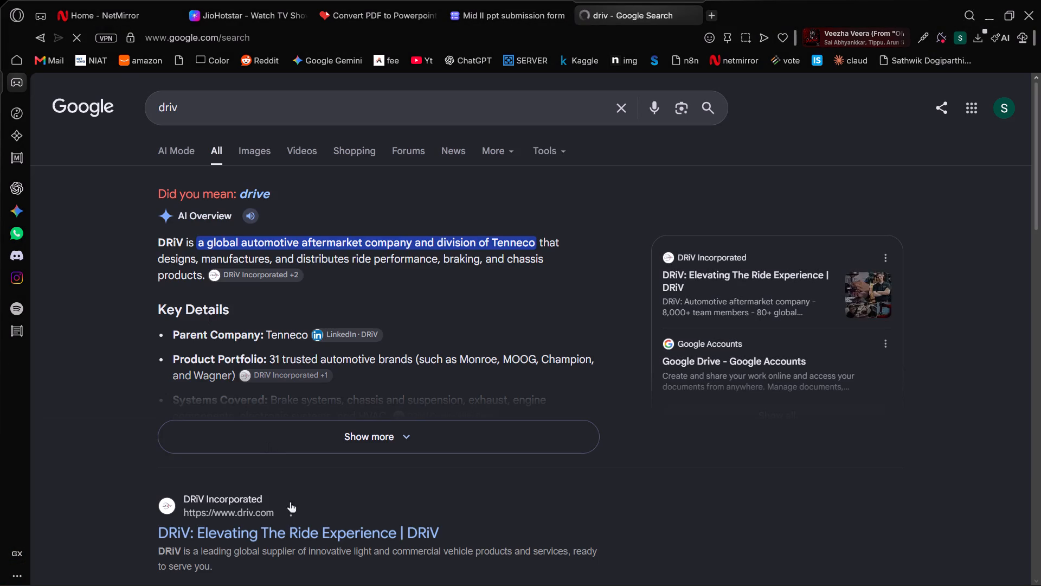
{"action": "left_click", "coordinate": [286, 117]}
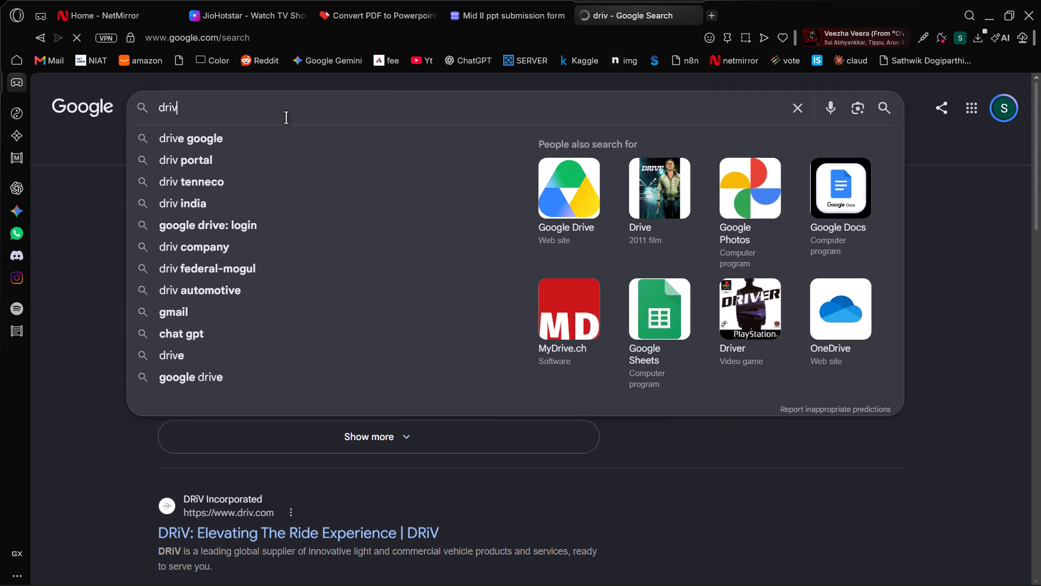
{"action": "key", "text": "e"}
{"action": "key", "text": "Return"}
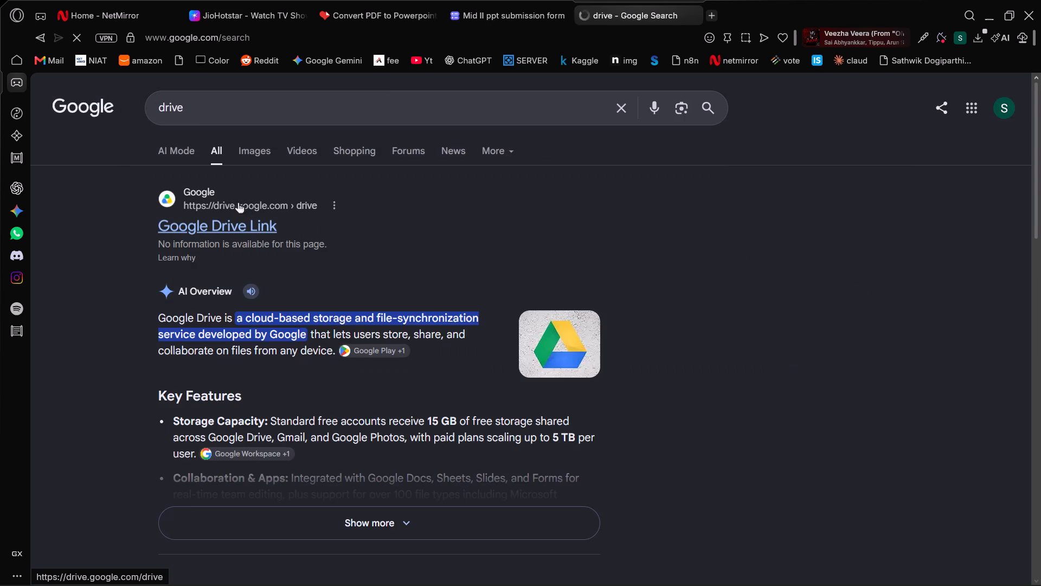
{"action": "left_click", "coordinate": [252, 223]}
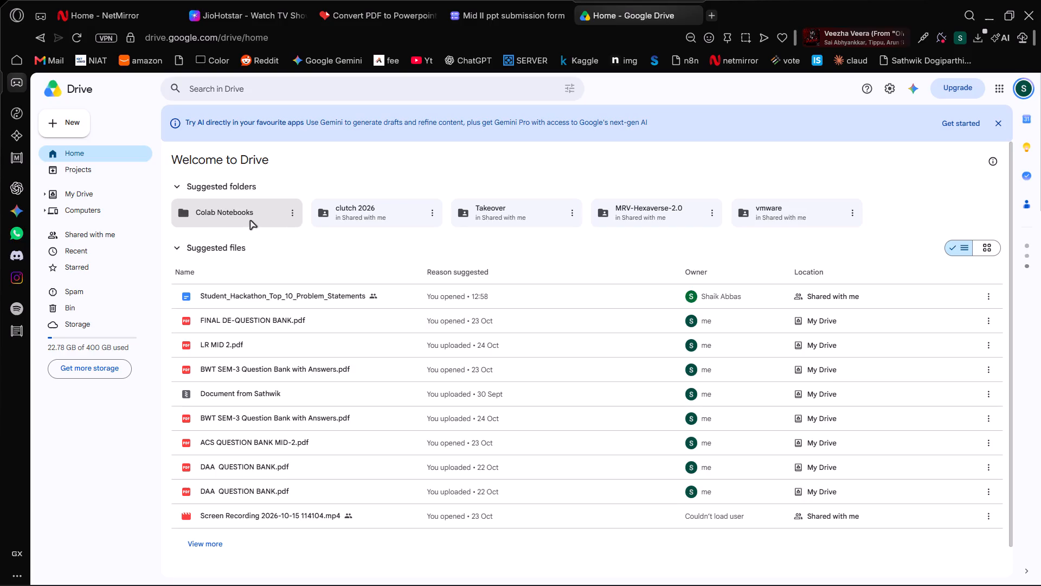
Upload the roll number_Probability and statistics_AIDS presentation from the downloaded files to Google Drive.
{"action": "left_click", "coordinate": [62, 120]}
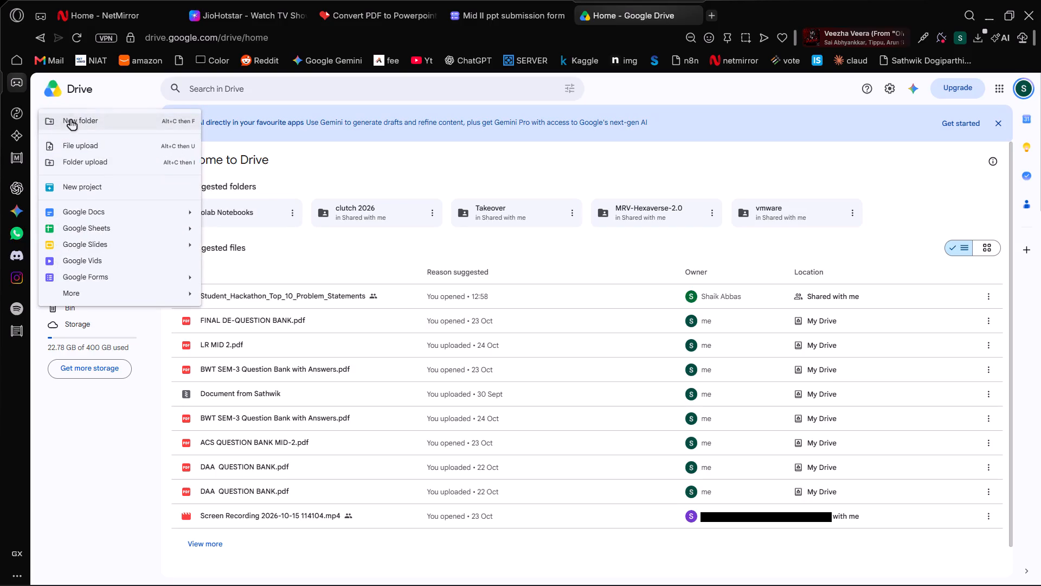
{"action": "left_click", "coordinate": [84, 142]}
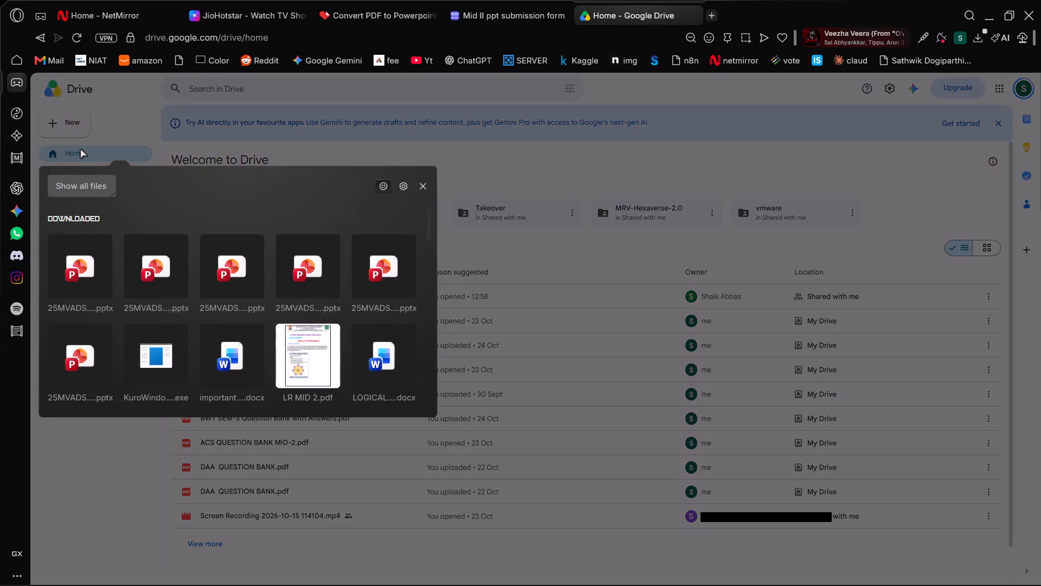
{"action": "left_click", "coordinate": [76, 282]}
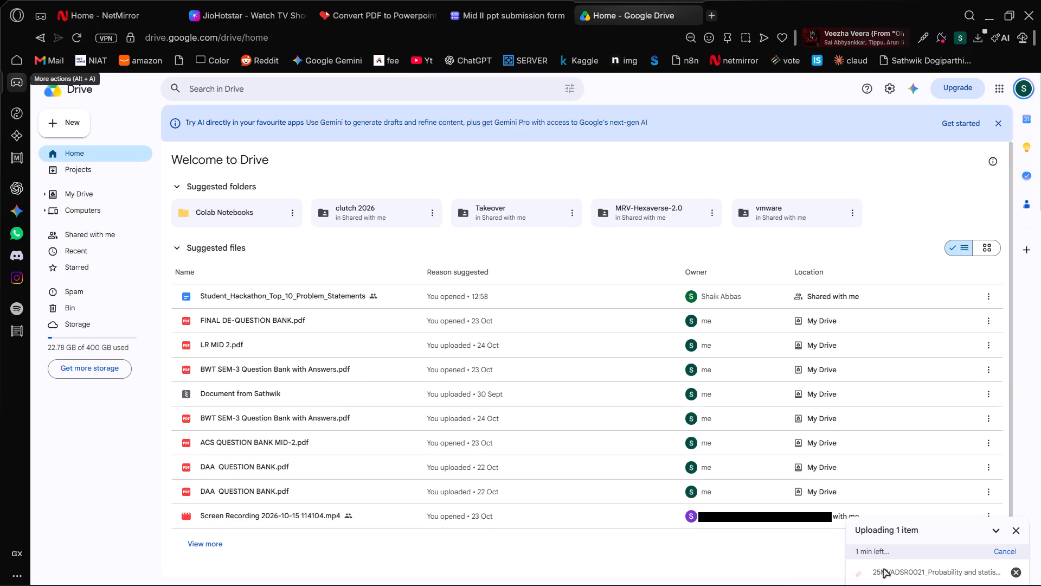
{"action": "scroll", "coordinate": [793, 557], "scroll_direction": "left", "scroll_amount": 1}
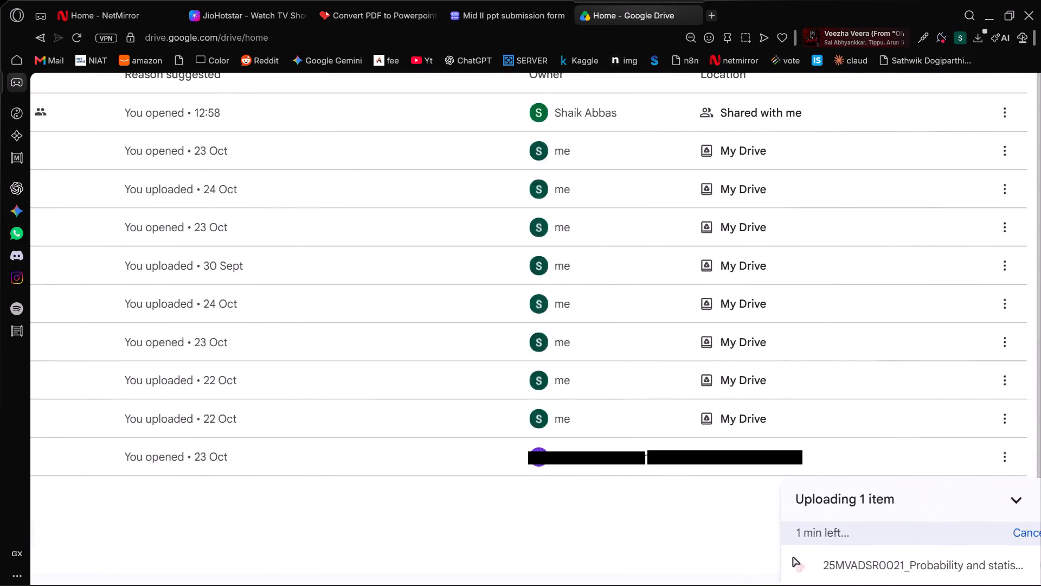
{"action": "scroll", "coordinate": [793, 557], "scroll_direction": "left", "scroll_amount": 2}
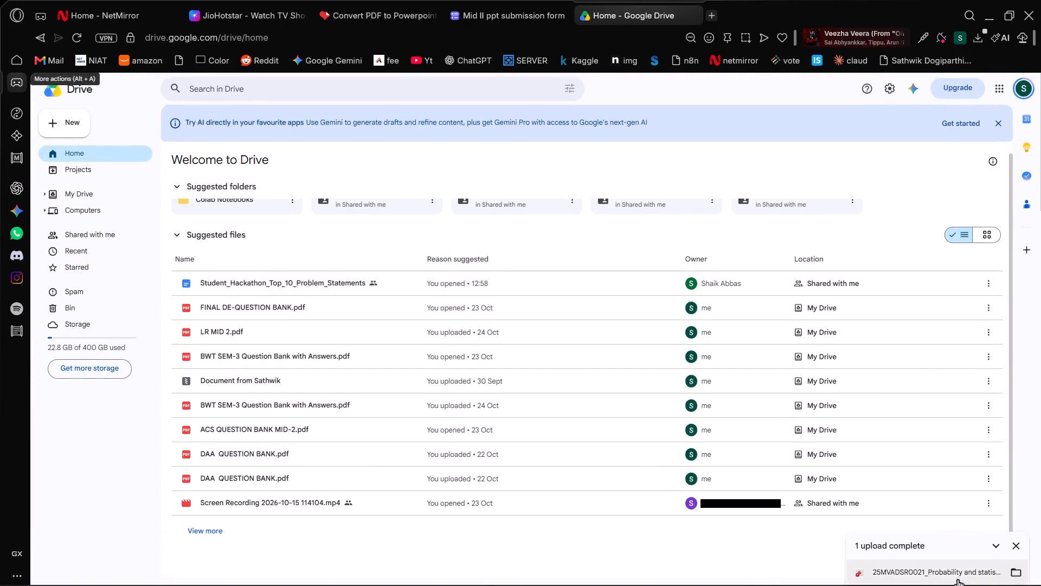
Open the uploaded Probability and statistics presentation in Google Slides to view it, closing its tab each time.
{"action": "double_click", "coordinate": [960, 572]}
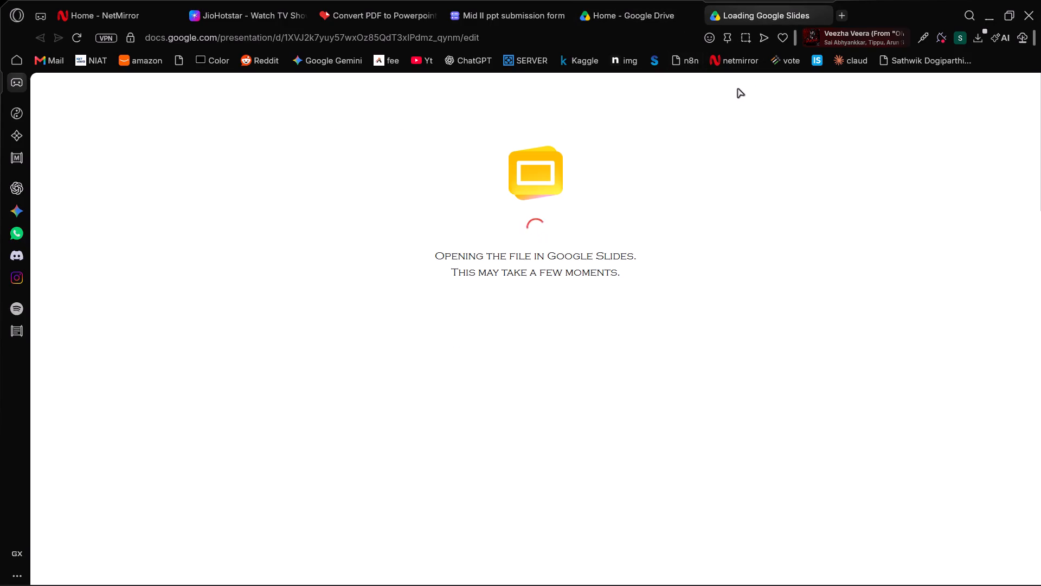
{"action": "left_click", "coordinate": [822, 14]}
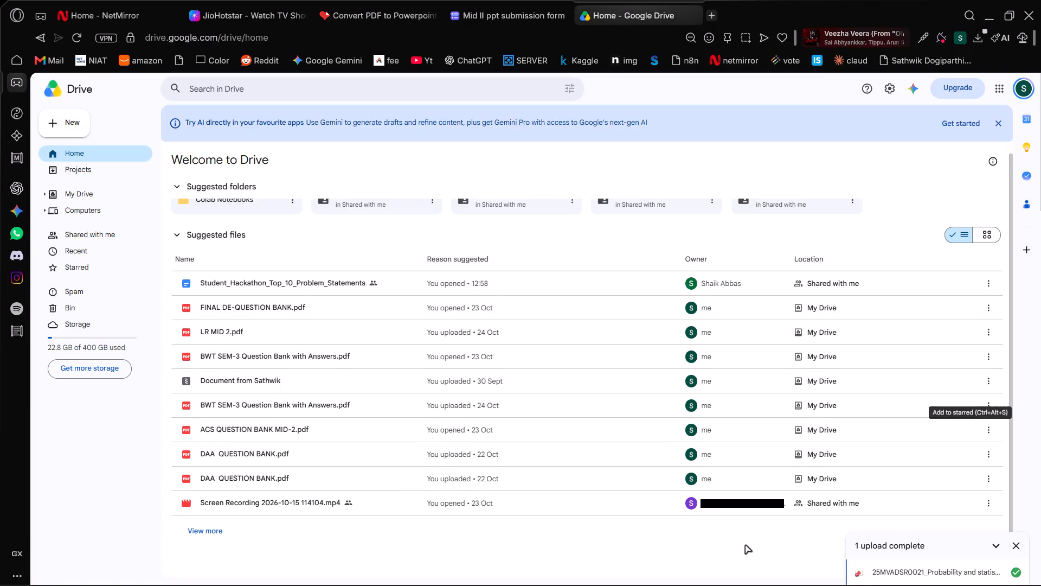
{"action": "scroll", "coordinate": [777, 541], "scroll_direction": "down", "scroll_amount": 1}
{"action": "left_click", "coordinate": [956, 543]}
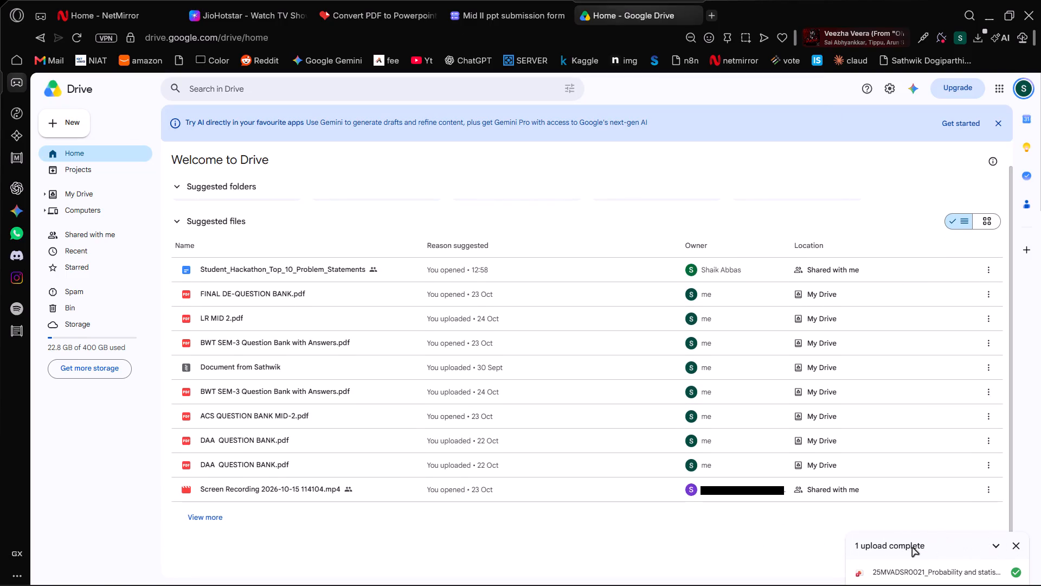
{"action": "left_click", "coordinate": [912, 547]}
{"action": "left_click", "coordinate": [877, 577]}
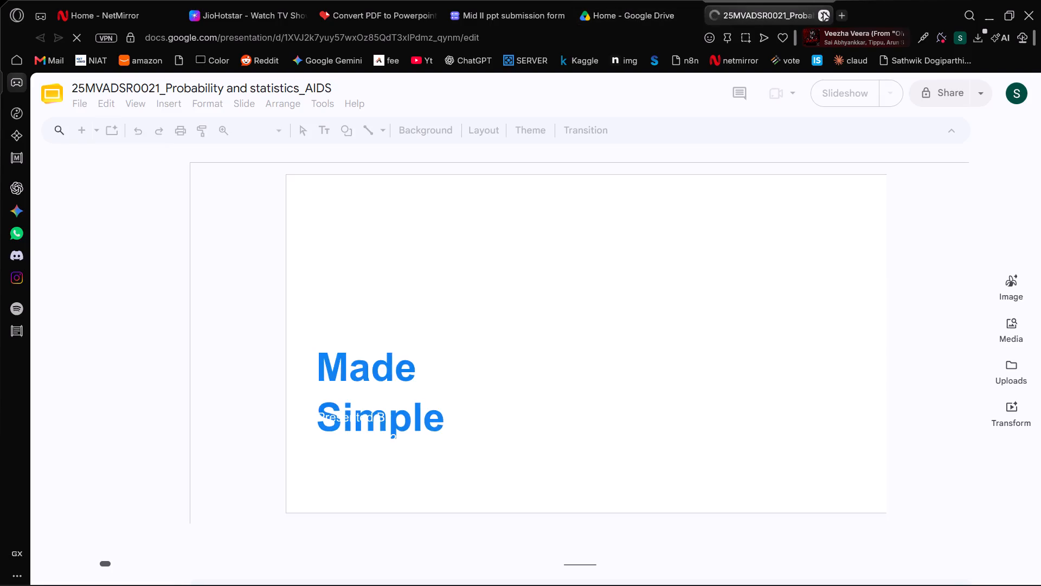
{"action": "left_click", "coordinate": [823, 11]}
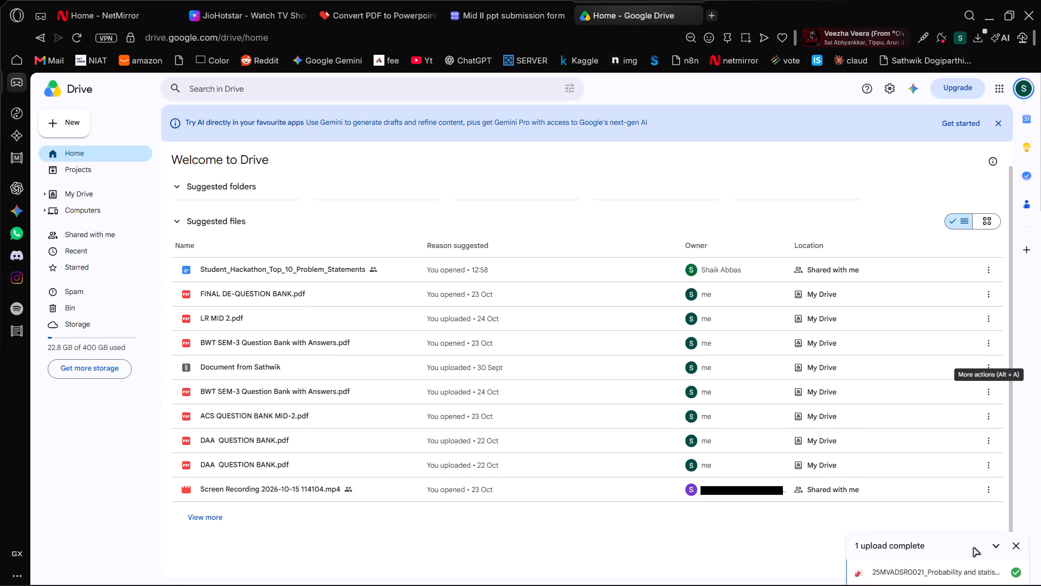
Look for the uploaded Probability and statistics presentation in Drive's My Drive, Home, Shared with me and Recent views.
{"action": "left_click", "coordinate": [124, 198]}
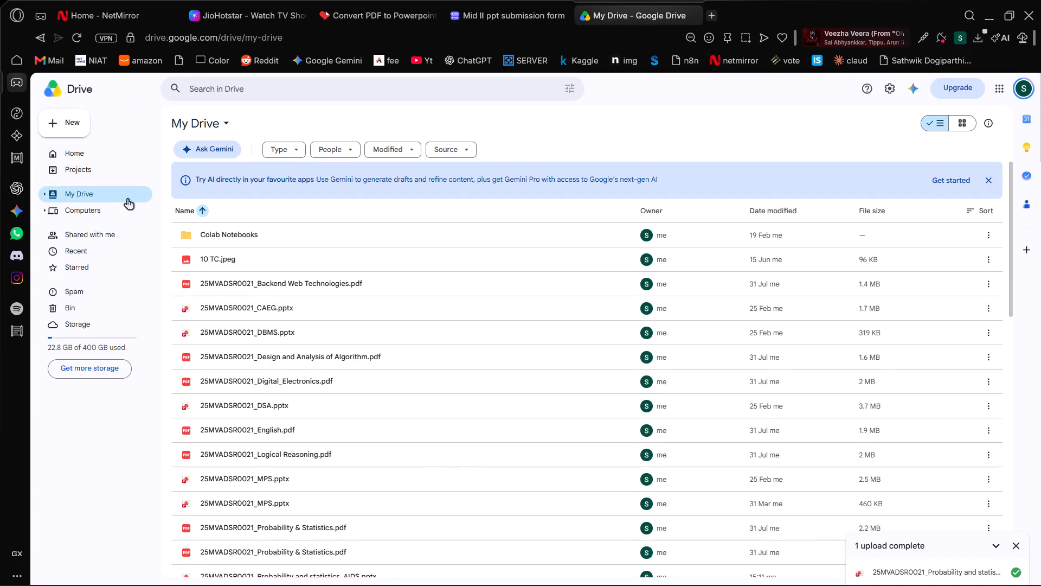
{"action": "scroll", "coordinate": [392, 362], "scroll_direction": "down", "scroll_amount": 5}
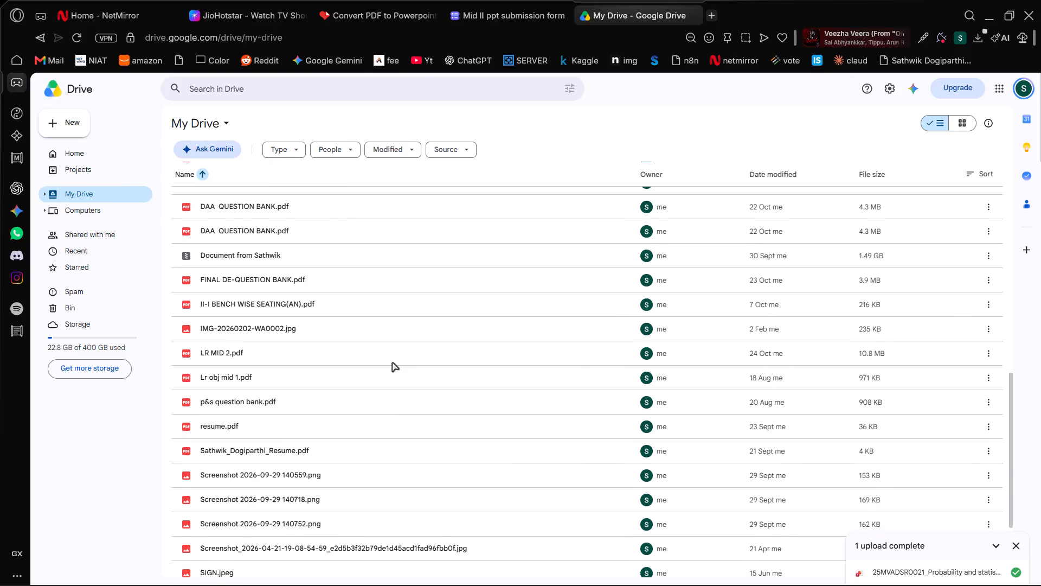
{"action": "scroll", "coordinate": [392, 362], "scroll_direction": "down", "scroll_amount": 10}
{"action": "scroll", "coordinate": [392, 362], "scroll_direction": "up", "scroll_amount": 5}
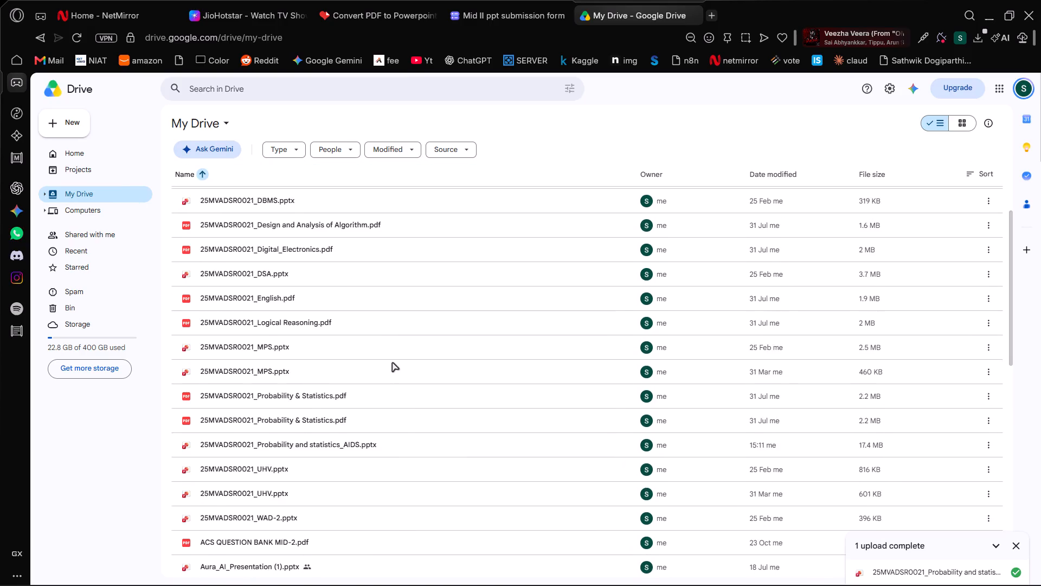
{"action": "scroll", "coordinate": [391, 362], "scroll_direction": "up", "scroll_amount": 8}
{"action": "left_click", "coordinate": [85, 154]}
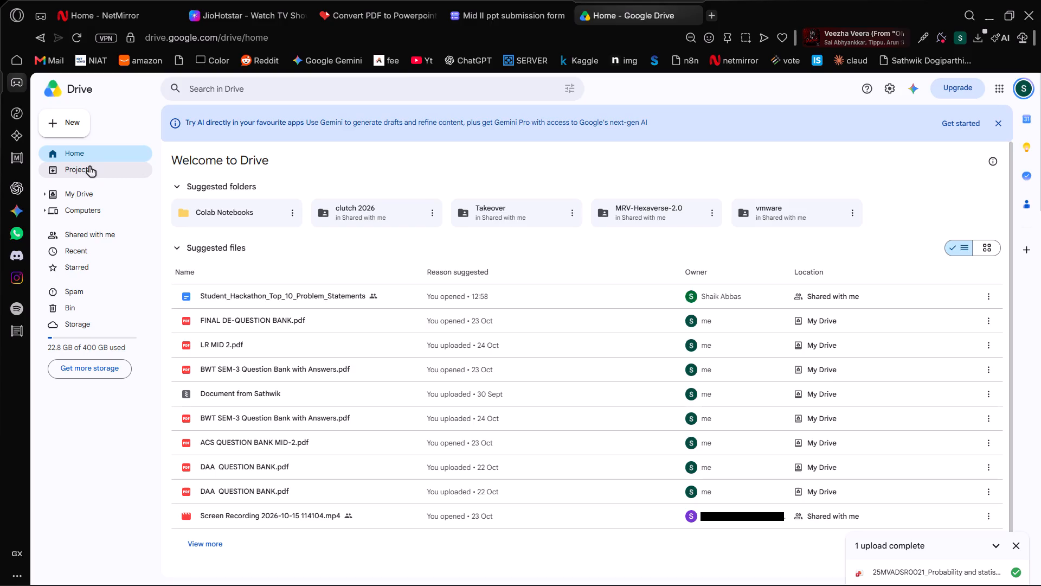
{"action": "left_click", "coordinate": [101, 237]}
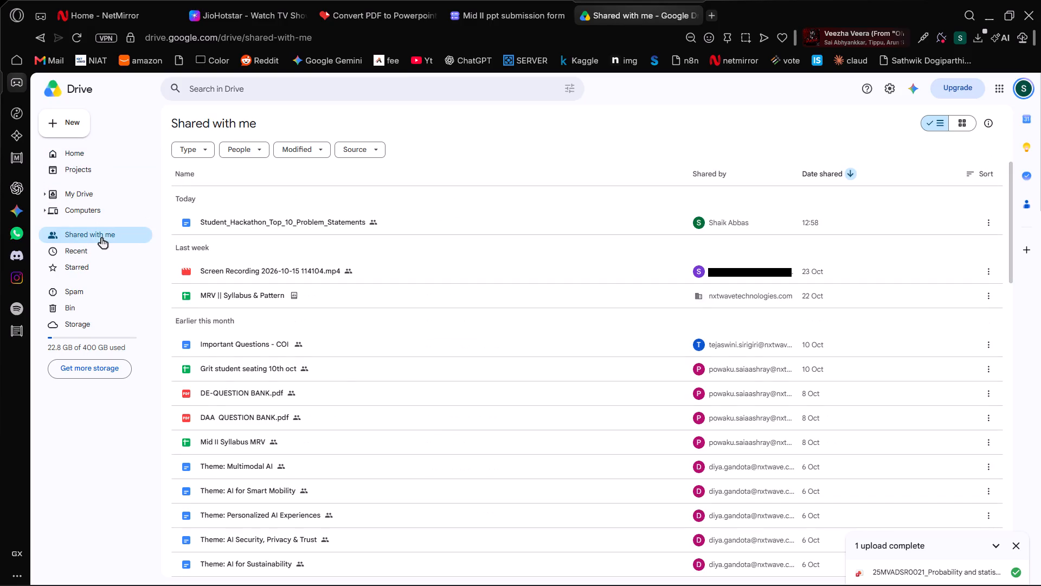
{"action": "scroll", "coordinate": [272, 294], "scroll_direction": "down", "scroll_amount": 6}
{"action": "scroll", "coordinate": [145, 279], "scroll_direction": "down", "scroll_amount": 7}
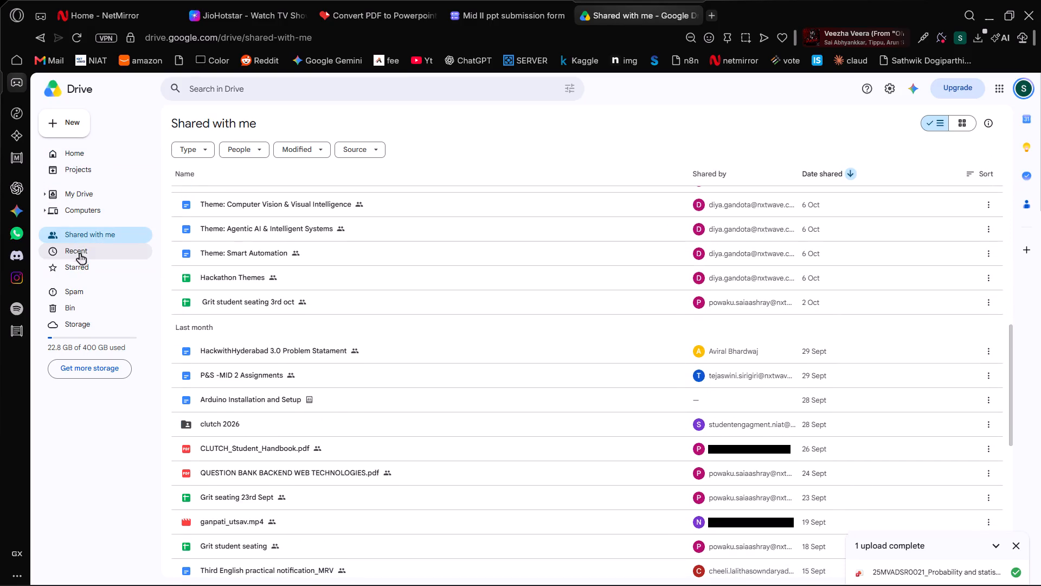
{"action": "left_click", "coordinate": [74, 249]}
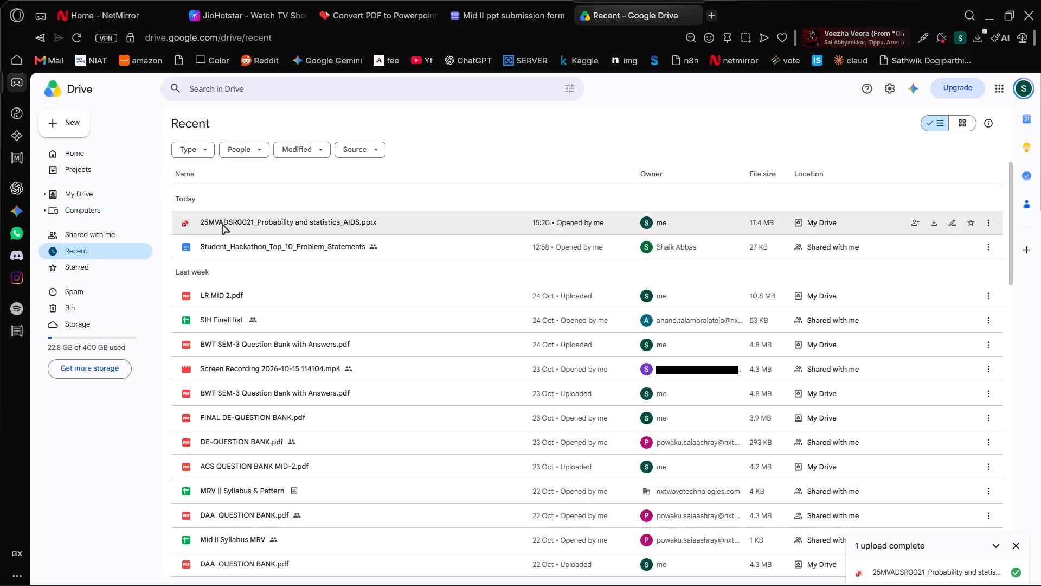
Remove the Student_Hackathon_Top_10_Problem_Statements document from the recent Drive files.
{"action": "left_click", "coordinate": [223, 225]}
{"action": "left_click", "coordinate": [310, 252]}
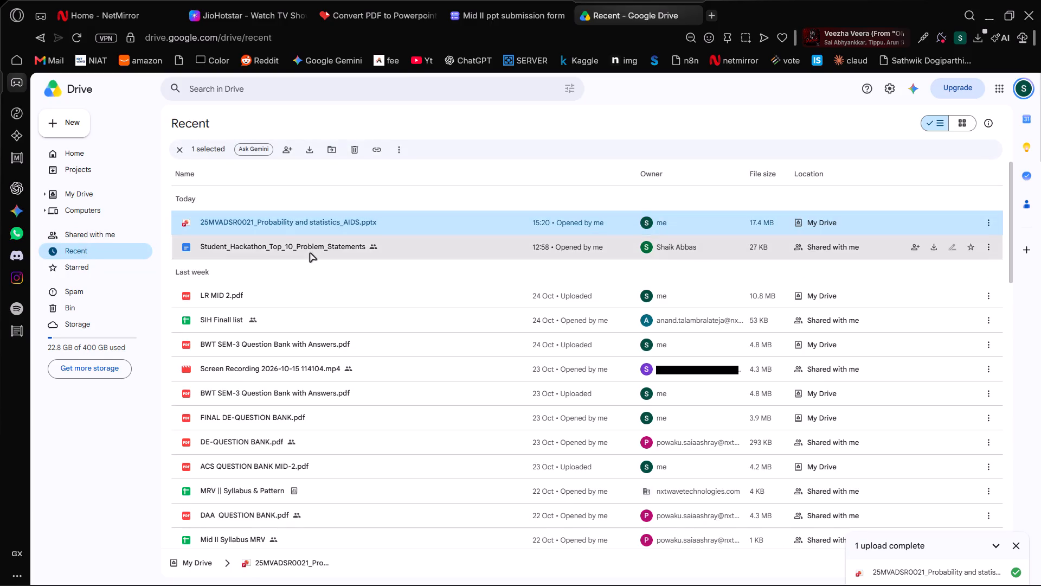
{"action": "key", "text": "Delete"}
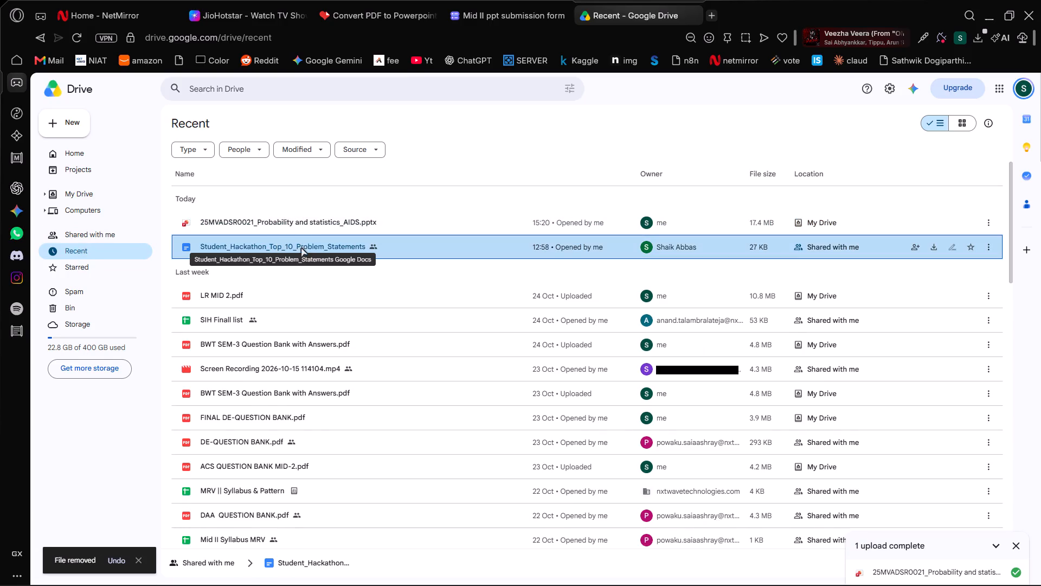
Share the Probability and statistics presentation with Anyone with the link and copy its link.
{"action": "left_click", "coordinate": [275, 225]}
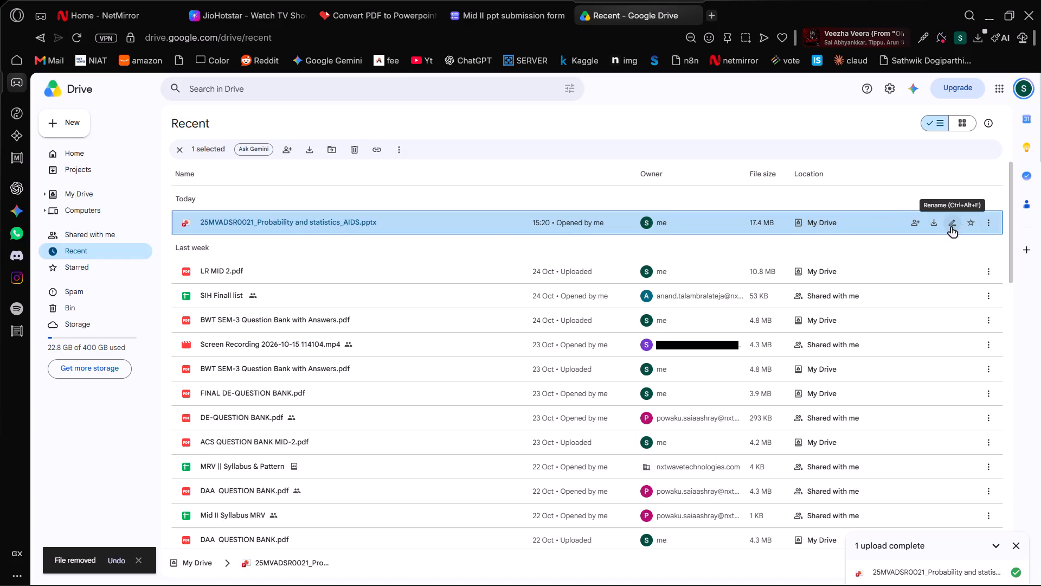
{"action": "left_click", "coordinate": [983, 220]}
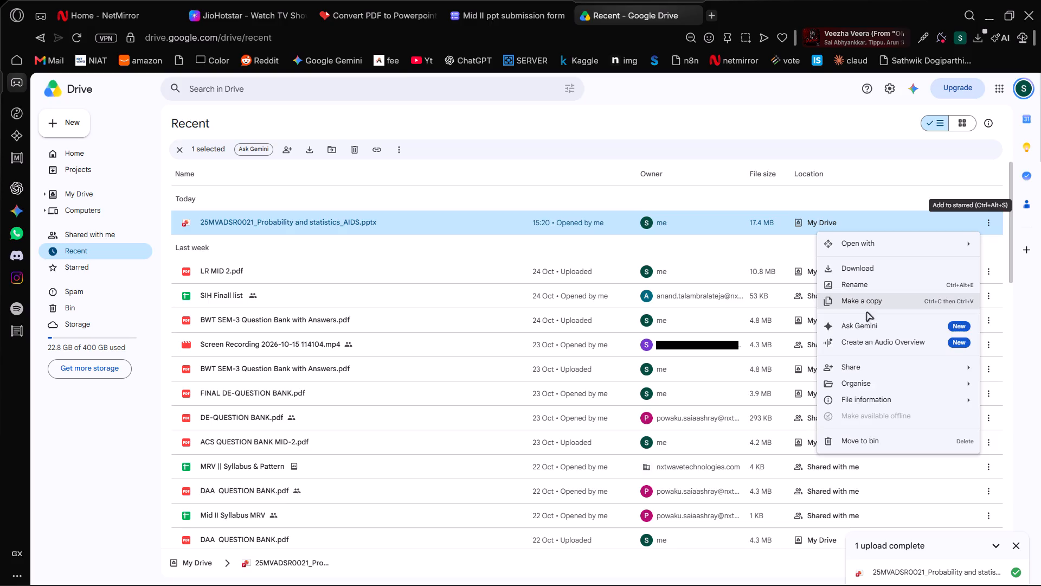
{"action": "left_click", "coordinate": [868, 367]}
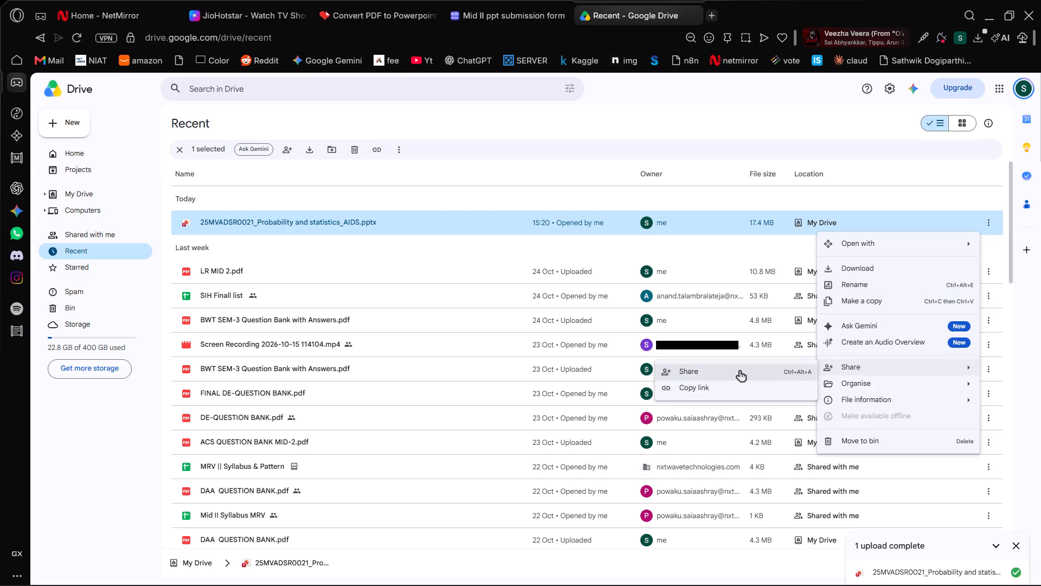
{"action": "left_click", "coordinate": [740, 370]}
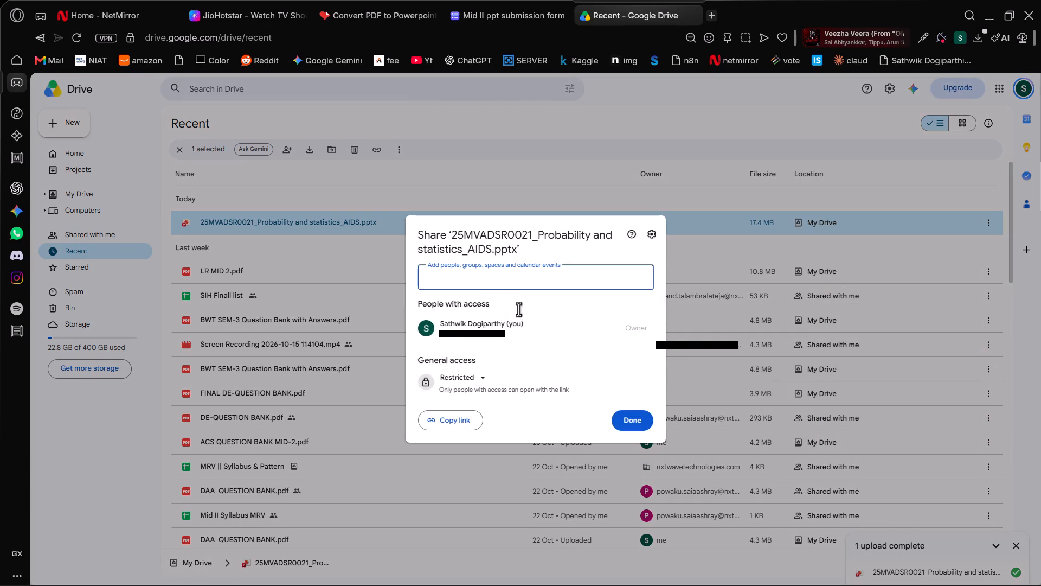
{"action": "left_click", "coordinate": [467, 379]}
{"action": "left_click", "coordinate": [486, 424]}
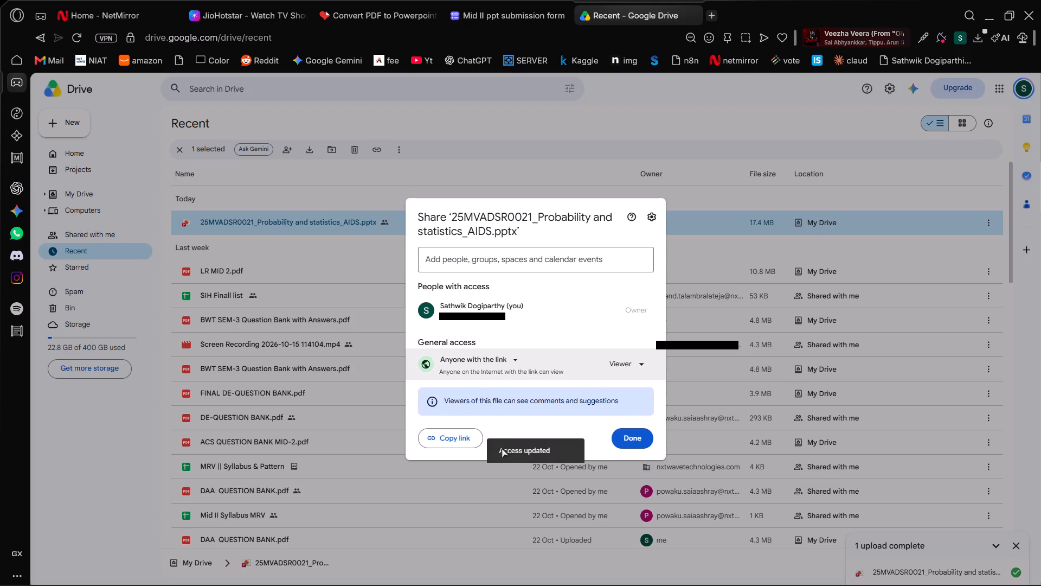
{"action": "left_click", "coordinate": [459, 444]}
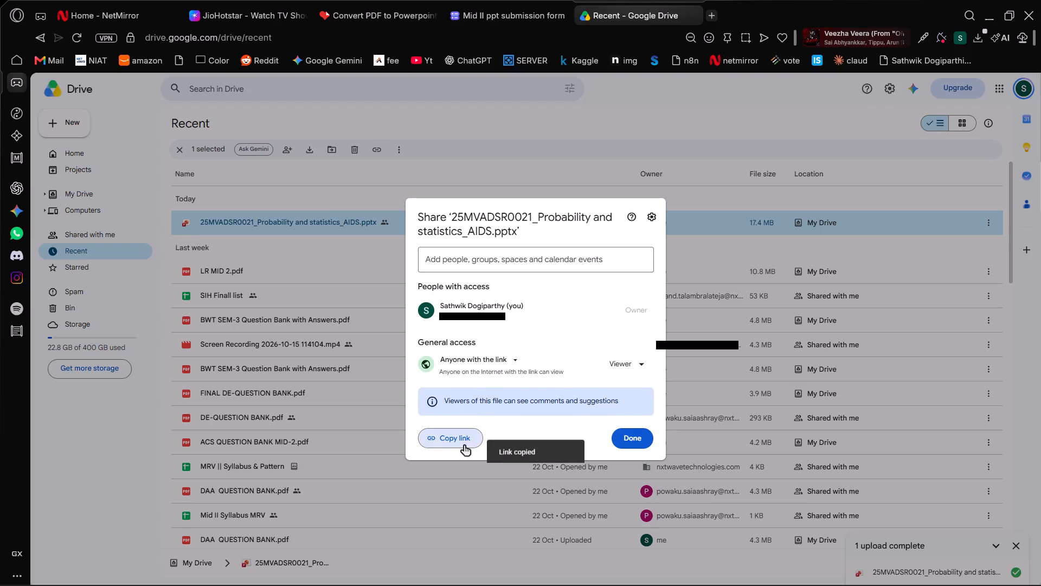
{"action": "left_click", "coordinate": [632, 438]}
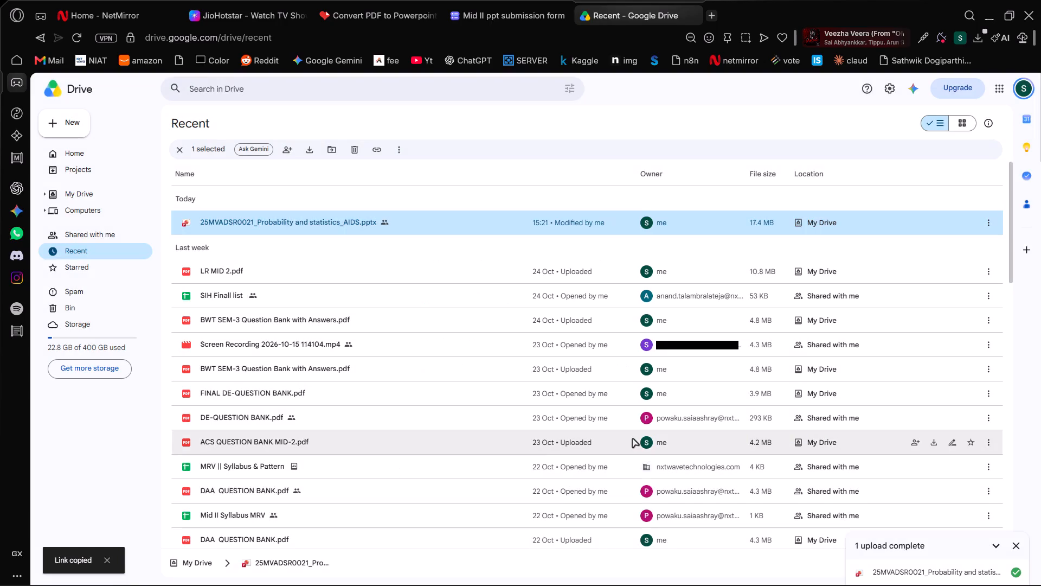
Close the Convert PDF to PowerPoint page, keeping the submission form and Google Drive open.
{"action": "key", "text": "super+Tab"}
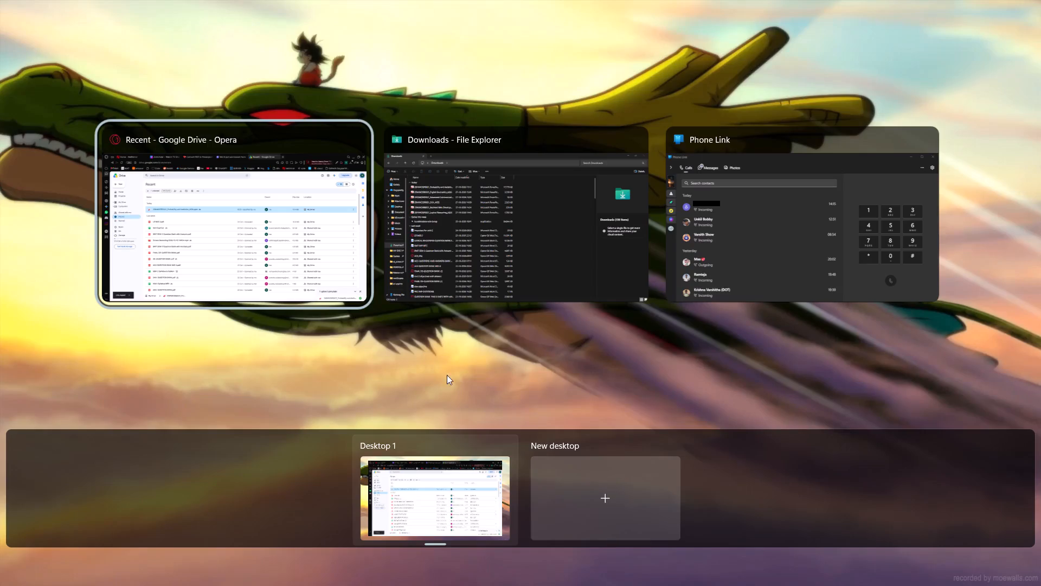
{"action": "left_click", "coordinate": [269, 261]}
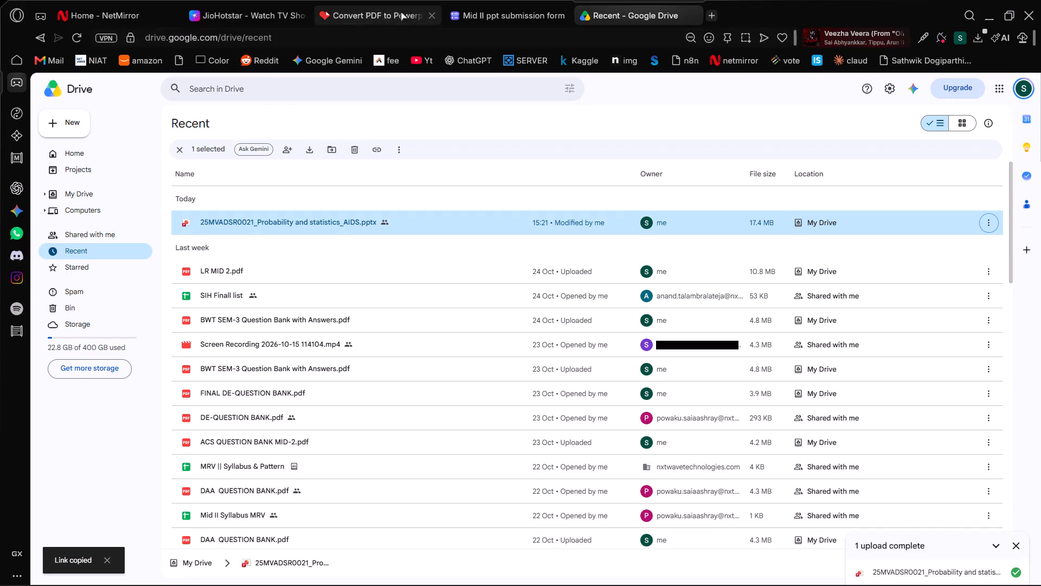
{"action": "left_click", "coordinate": [432, 11]}
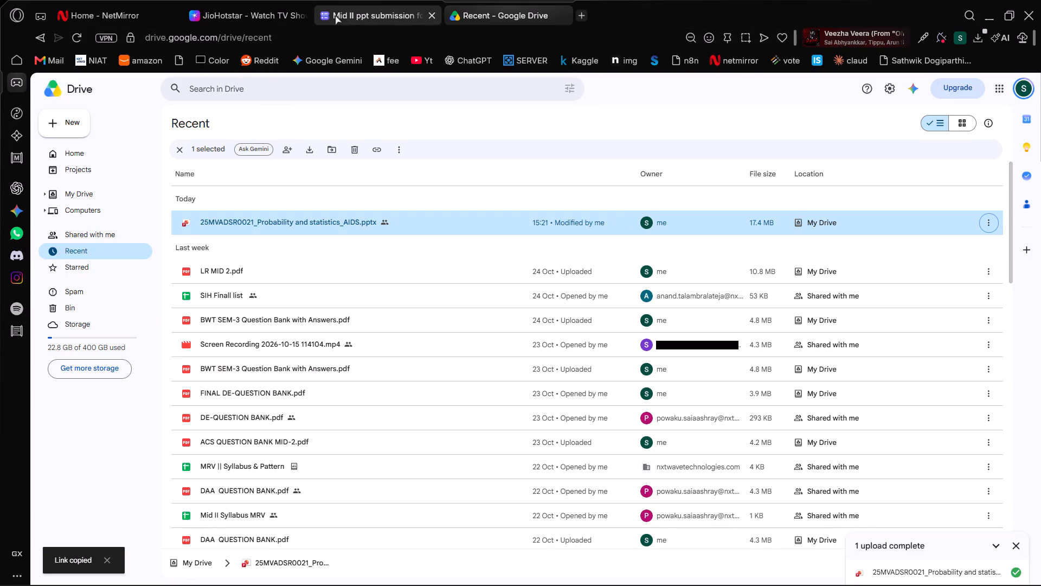
Replace the Probability and statistics (P&S) PPT Link answer in the Mid II ppt submission form with the copied presentation link.
{"action": "left_click", "coordinate": [374, 15]}
{"action": "scroll", "coordinate": [428, 263], "scroll_direction": "up", "scroll_amount": 6}
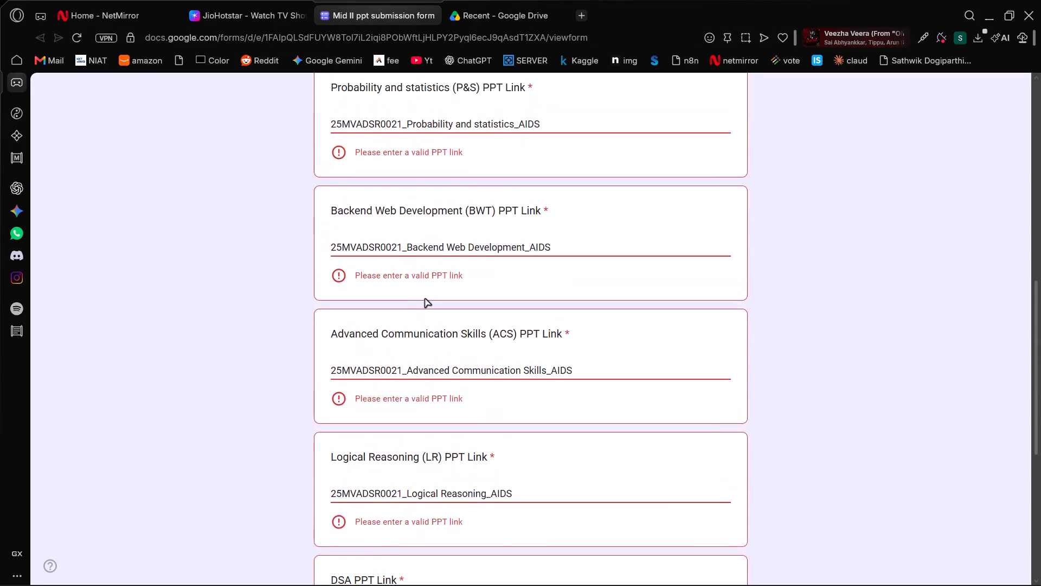
{"action": "scroll", "coordinate": [426, 298], "scroll_direction": "up", "scroll_amount": 2}
{"action": "left_click", "coordinate": [577, 380]}
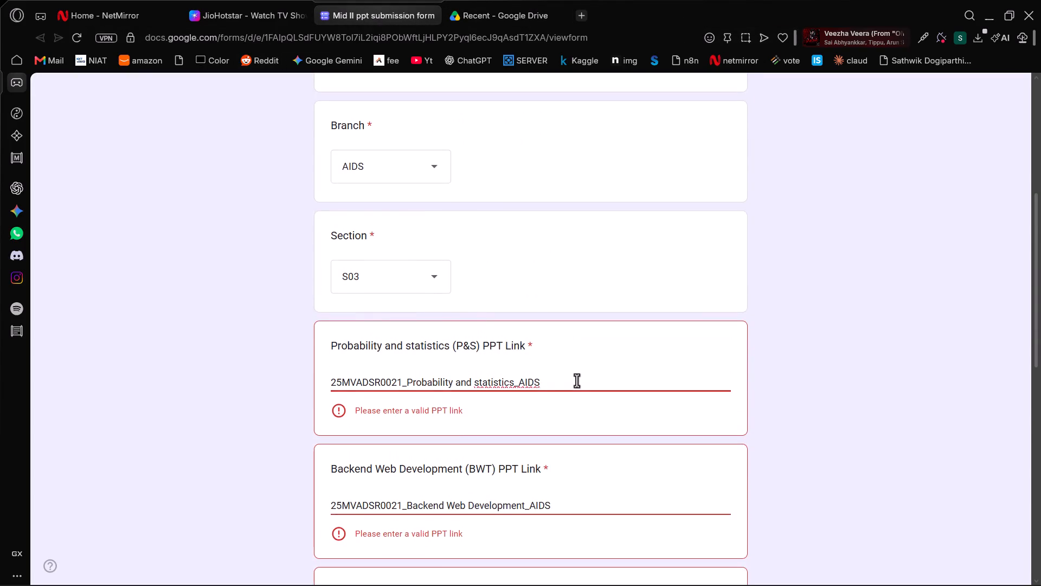
{"action": "key", "text": "ctrl+a"}
{"action": "key", "text": "ctrl+v"}
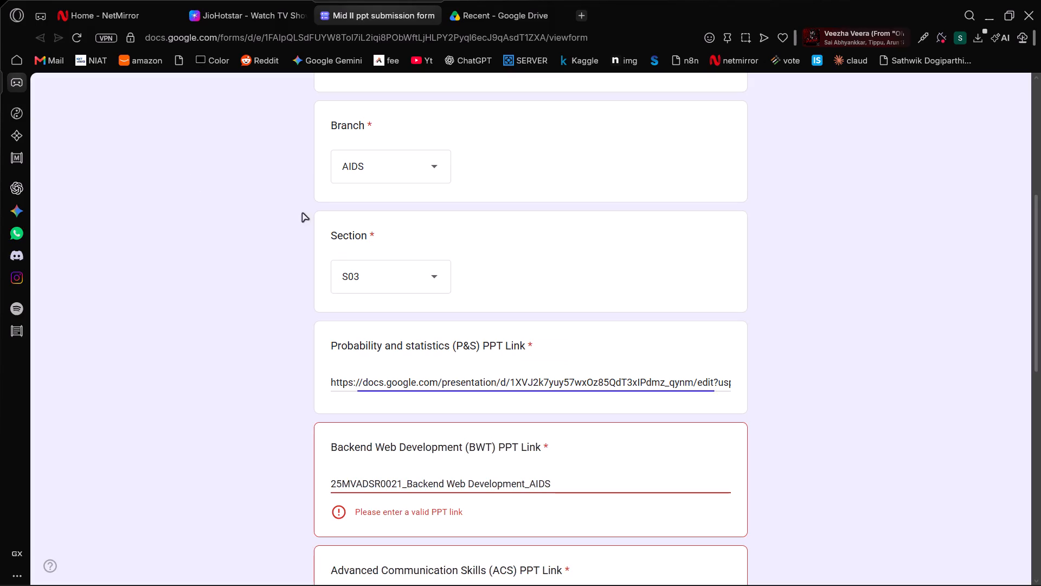
Return to the recent files in Google Drive to continue with the next subject presentation.
{"action": "left_click", "coordinate": [496, 5]}
{"action": "left_click", "coordinate": [318, 247]}
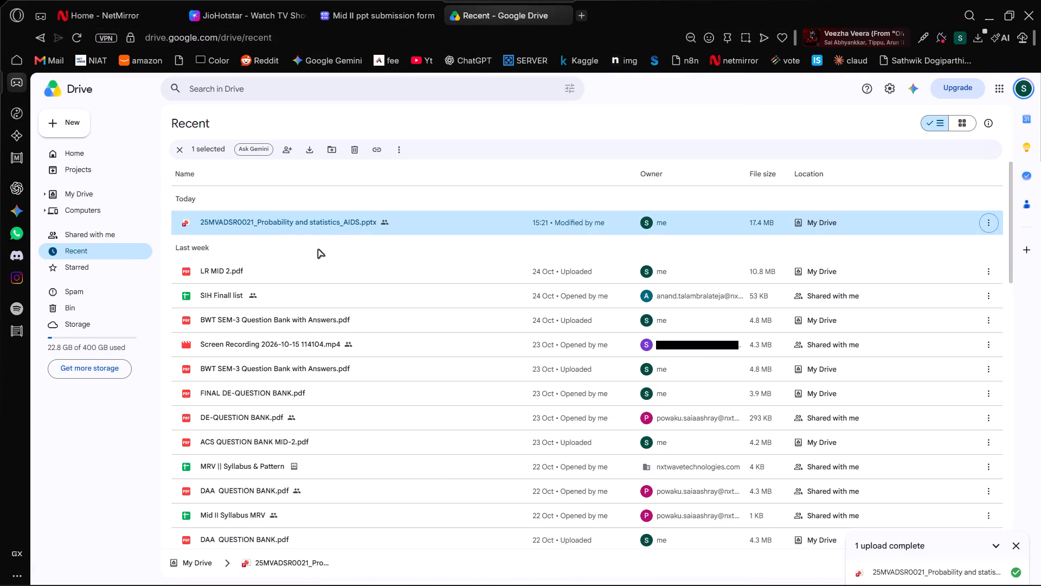
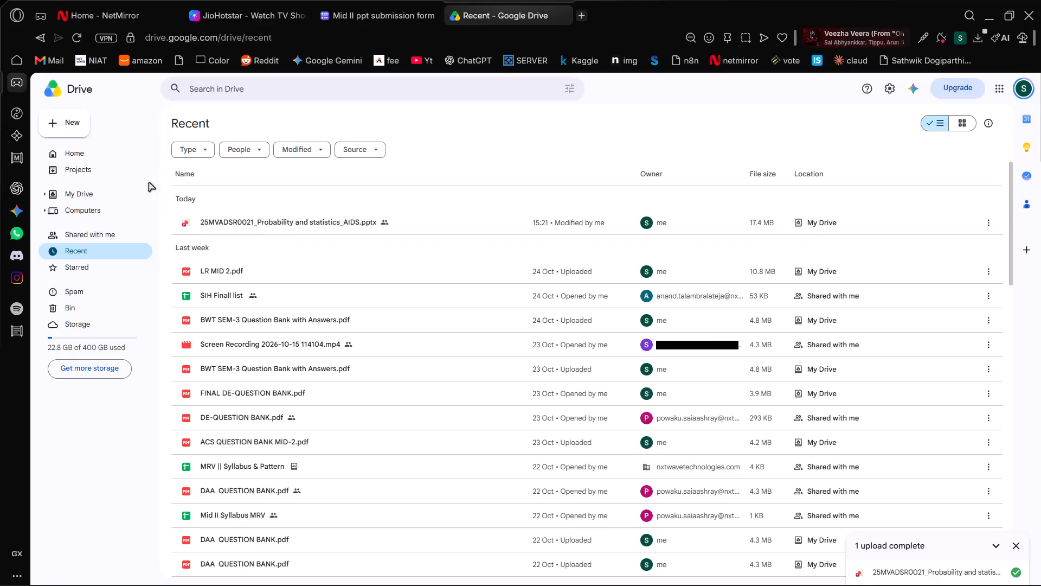
Upload the renamed Digital Electronics AIDS presentation from the downloaded files to Google Drive.
{"action": "left_click", "coordinate": [62, 124]}
{"action": "left_click", "coordinate": [93, 147]}
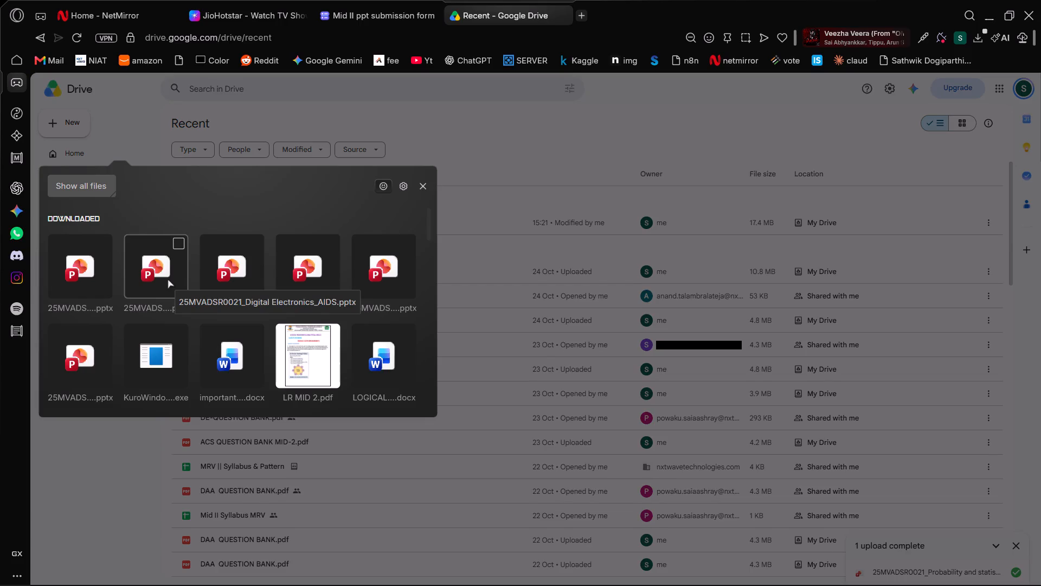
{"action": "left_click", "coordinate": [160, 279]}
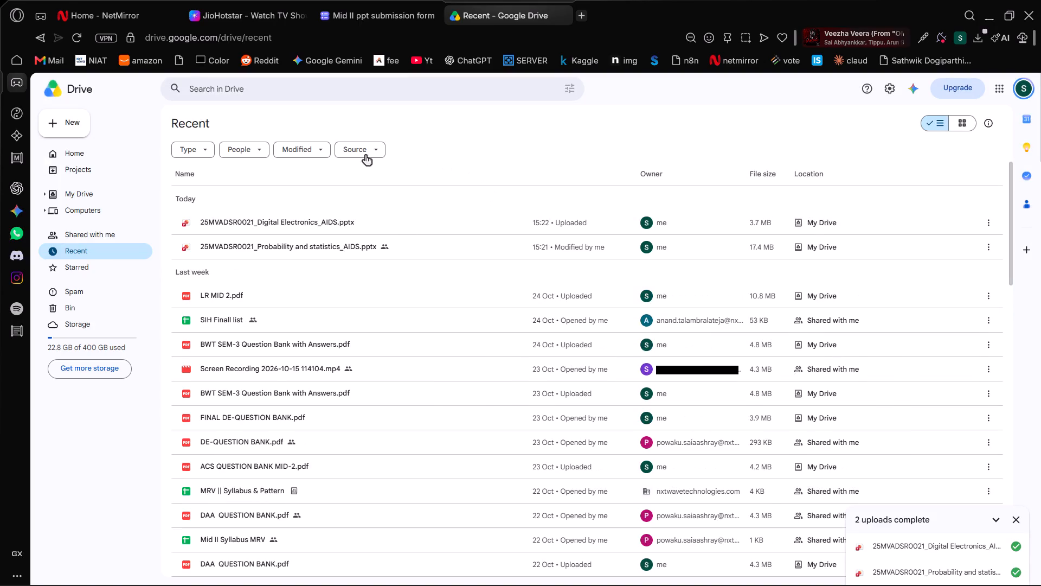
Share the Digital Electronics presentation with Anyone with the link and copy its link.
{"action": "left_click", "coordinate": [988, 225]}
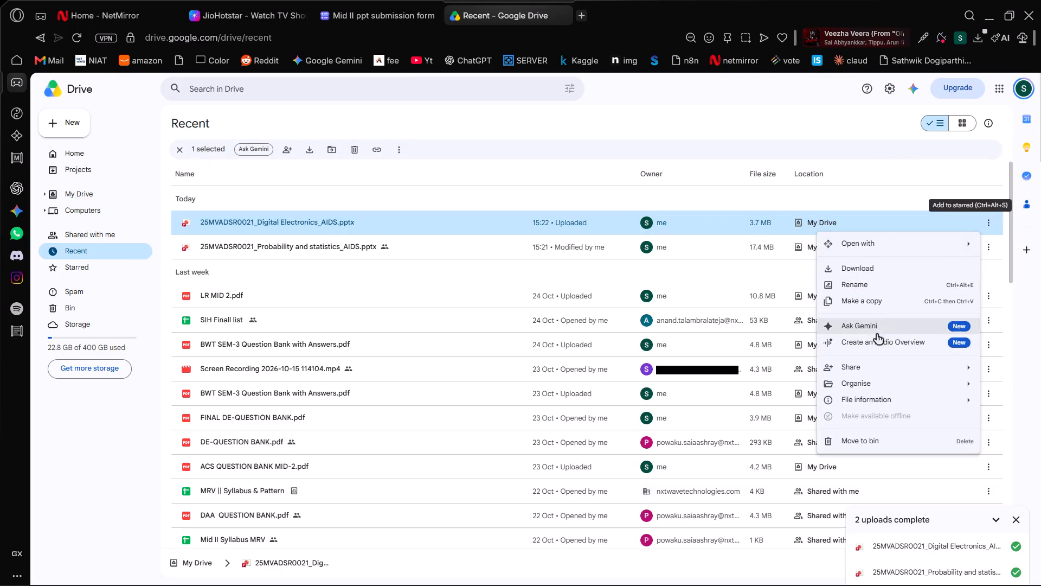
{"action": "left_click", "coordinate": [866, 367]}
{"action": "left_click", "coordinate": [794, 368]}
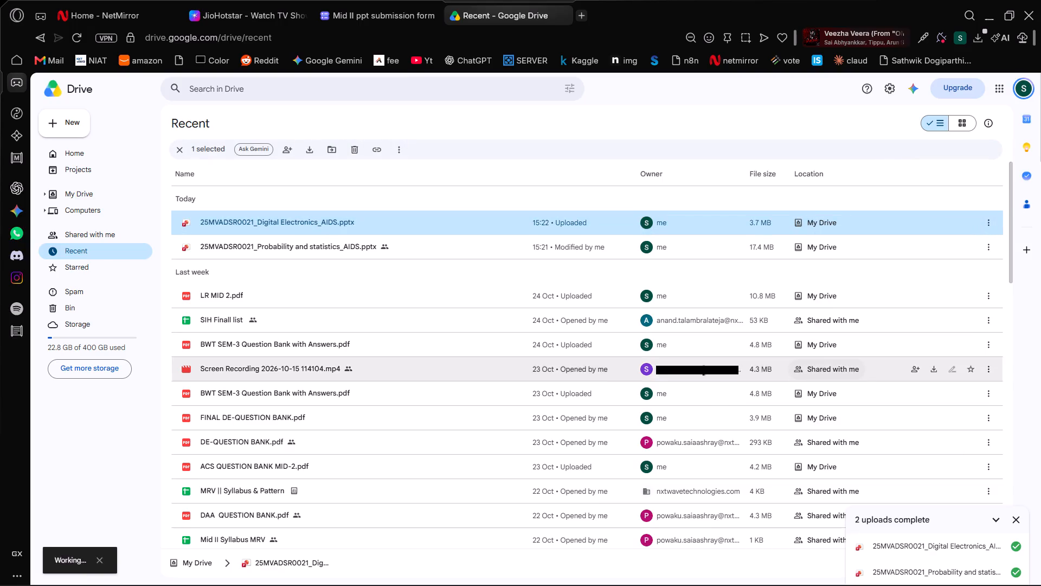
{"action": "left_click", "coordinate": [475, 375]}
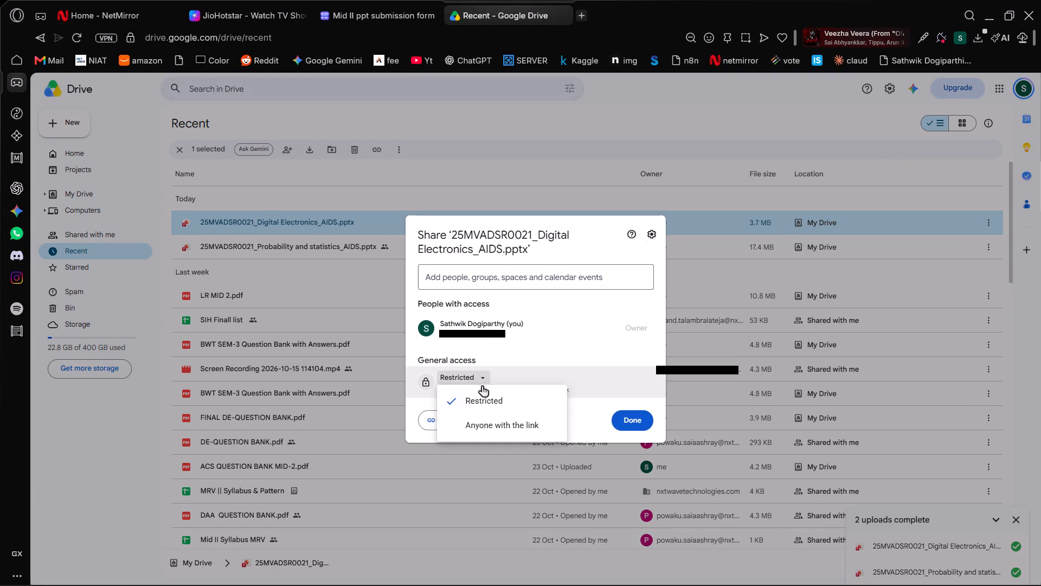
{"action": "left_click", "coordinate": [485, 435]}
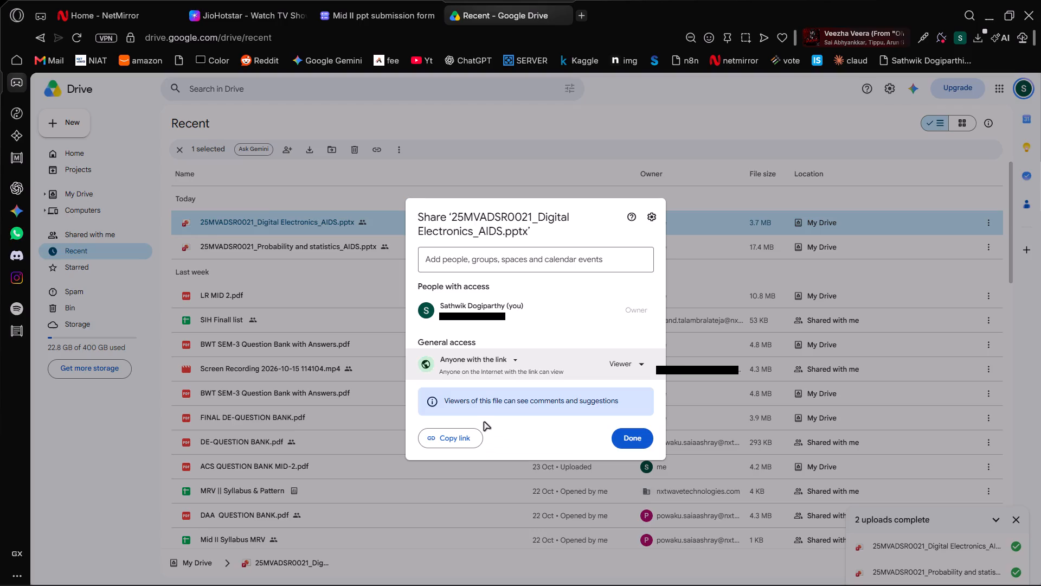
{"action": "left_click", "coordinate": [470, 440]}
{"action": "left_click", "coordinate": [635, 436]}
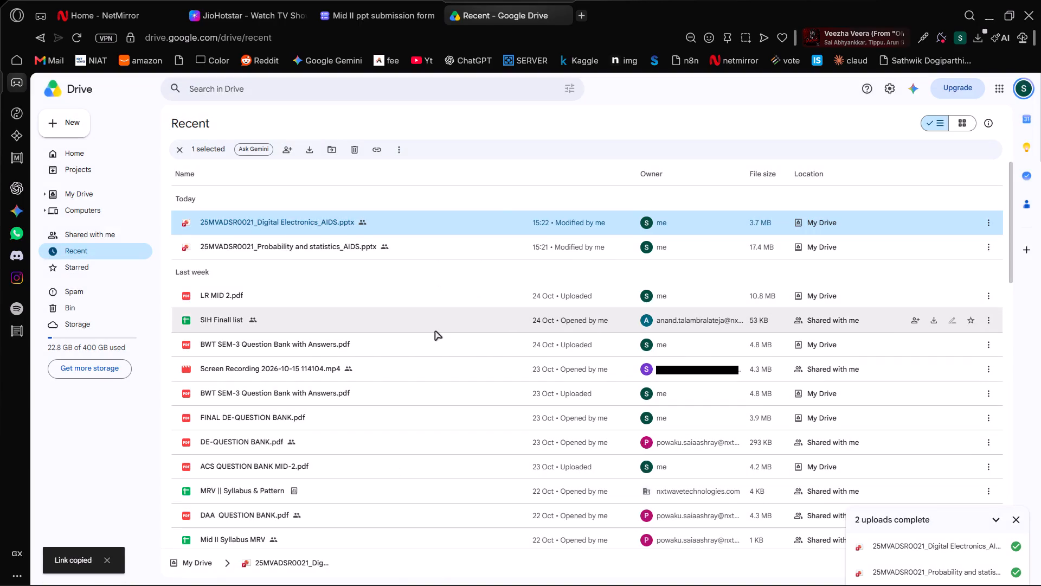
Replace the Digital Electronics PPT Link answer in the Mid II ppt submission form with the copied presentation link.
{"action": "key", "text": "super+Tab"}
{"action": "left_click", "coordinate": [332, 258]}
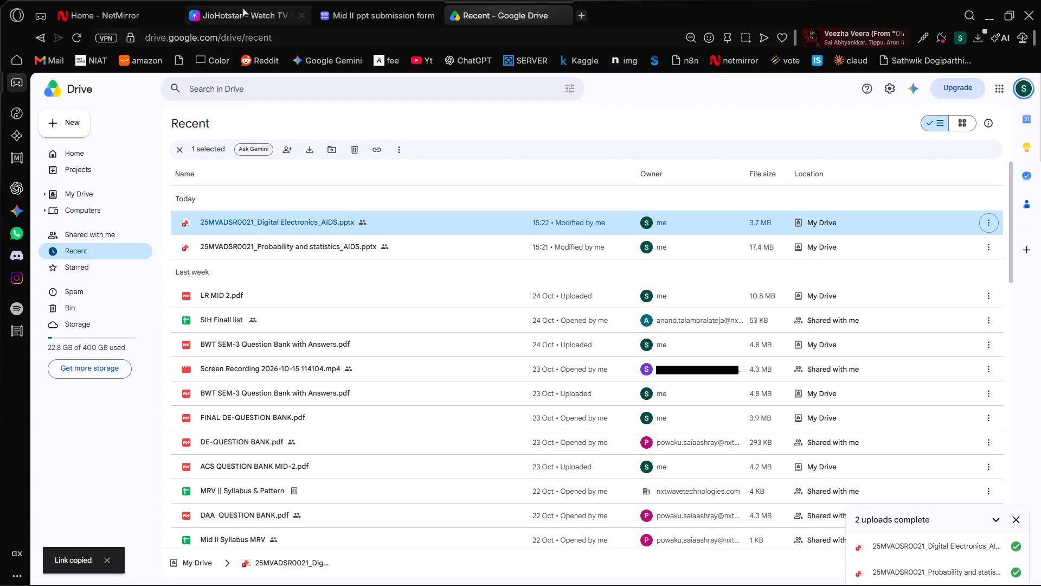
{"action": "left_click", "coordinate": [397, 1]}
{"action": "scroll", "coordinate": [478, 422], "scroll_direction": "down", "scroll_amount": 8}
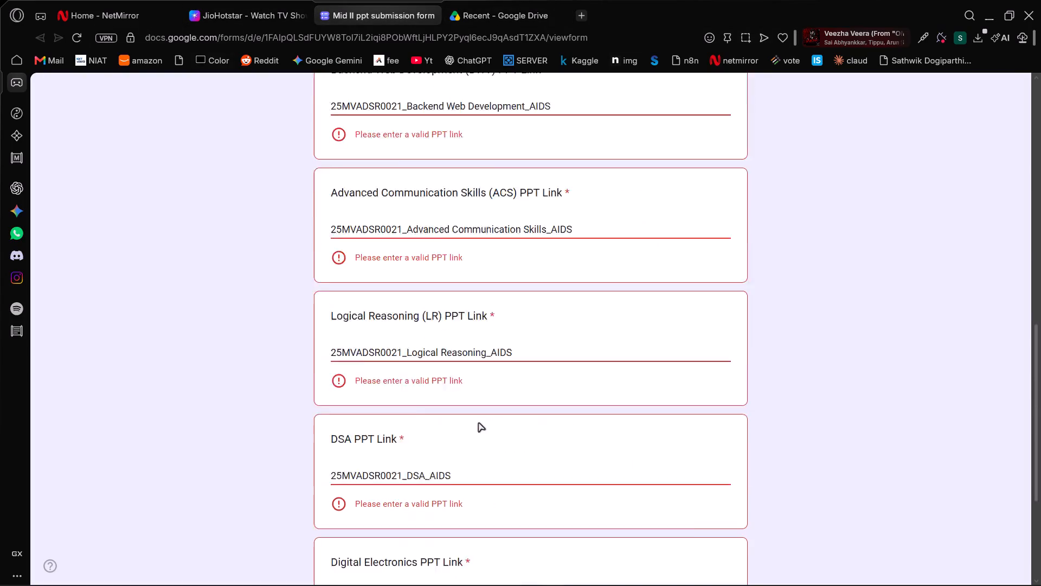
{"action": "left_click", "coordinate": [426, 374]}
{"action": "left_click", "coordinate": [532, 371]}
{"action": "left_click", "coordinate": [529, 377]}
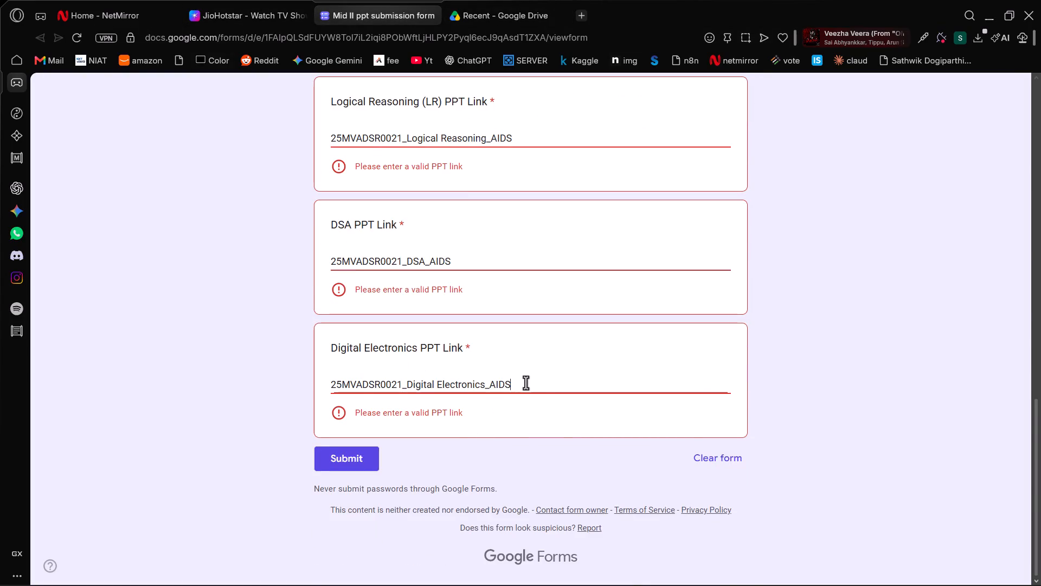
{"action": "key", "text": "ctrl+a"}
{"action": "key", "text": "ctrl+v"}
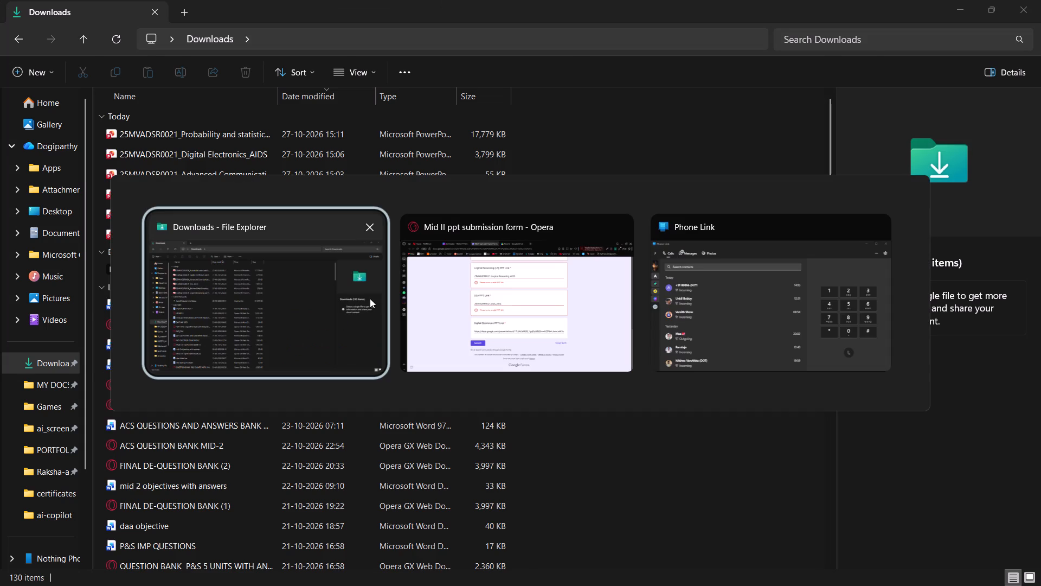
Return to Google Drive and upload the renamed Advanced Communication Skills AIDS presentation from the downloaded files.
{"action": "left_click", "coordinate": [487, 0]}
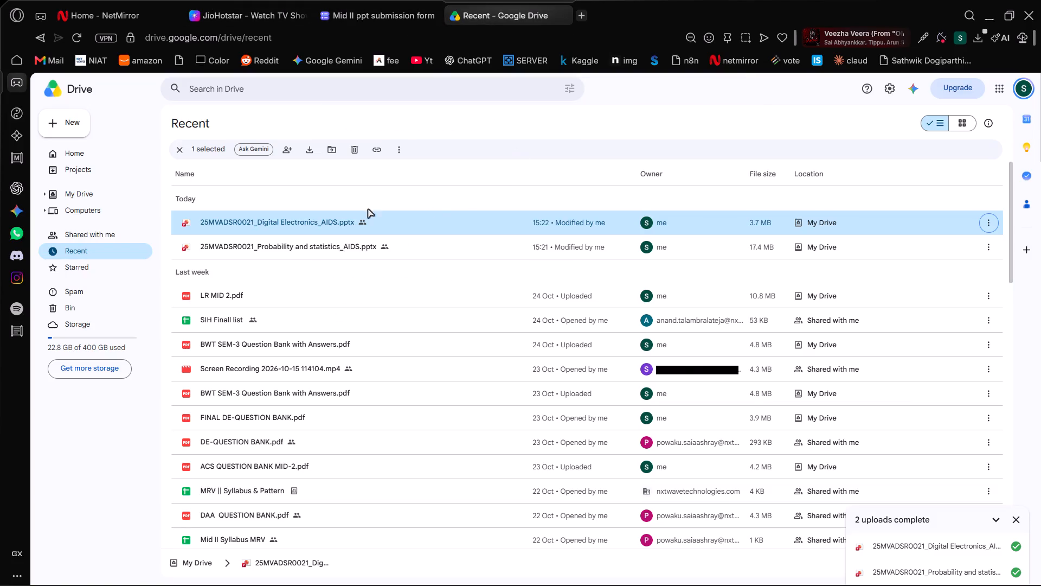
{"action": "left_click", "coordinate": [61, 120]}
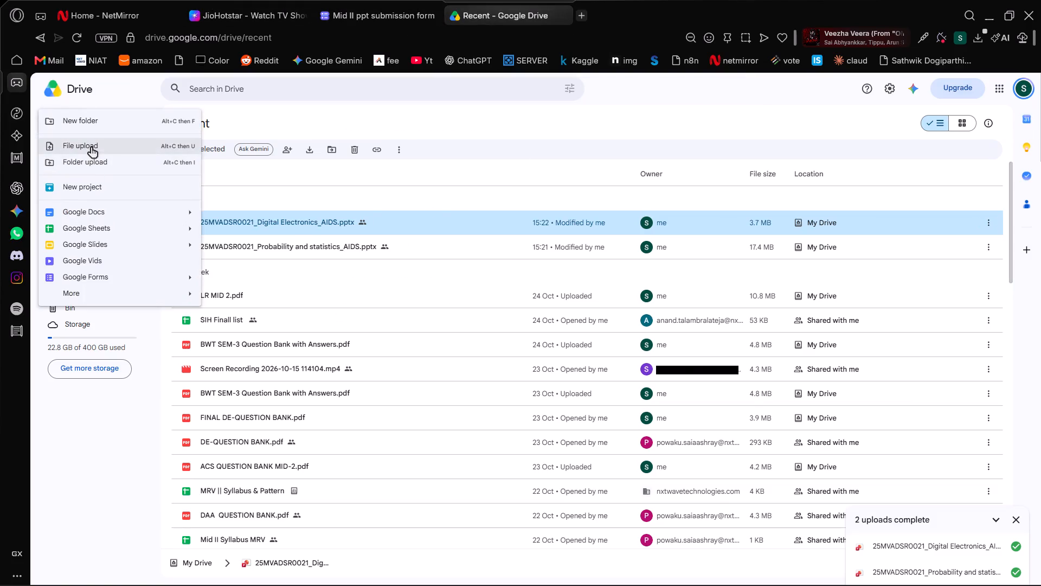
{"action": "left_click", "coordinate": [91, 146]}
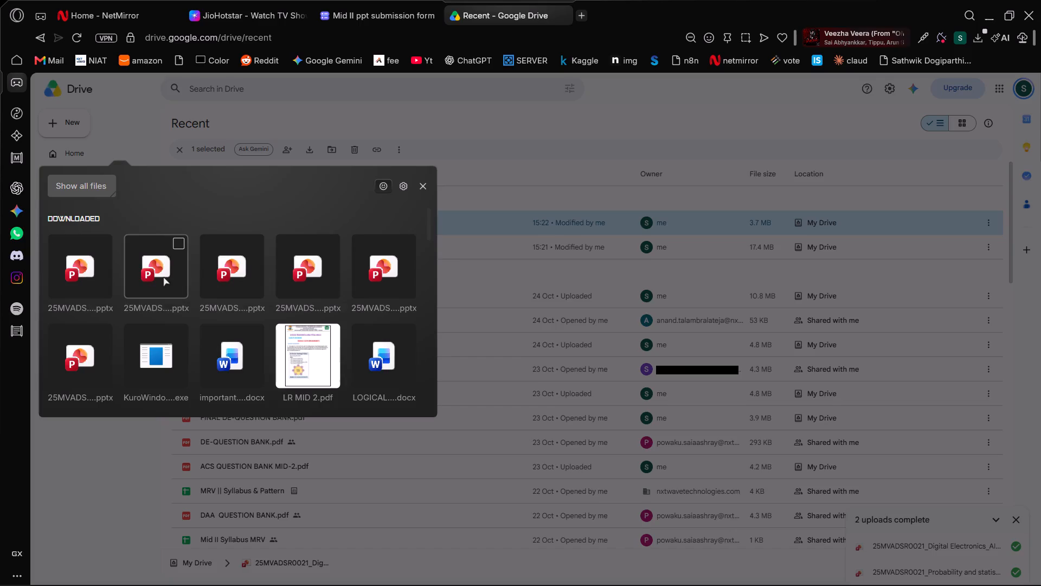
{"action": "left_click", "coordinate": [235, 275]}
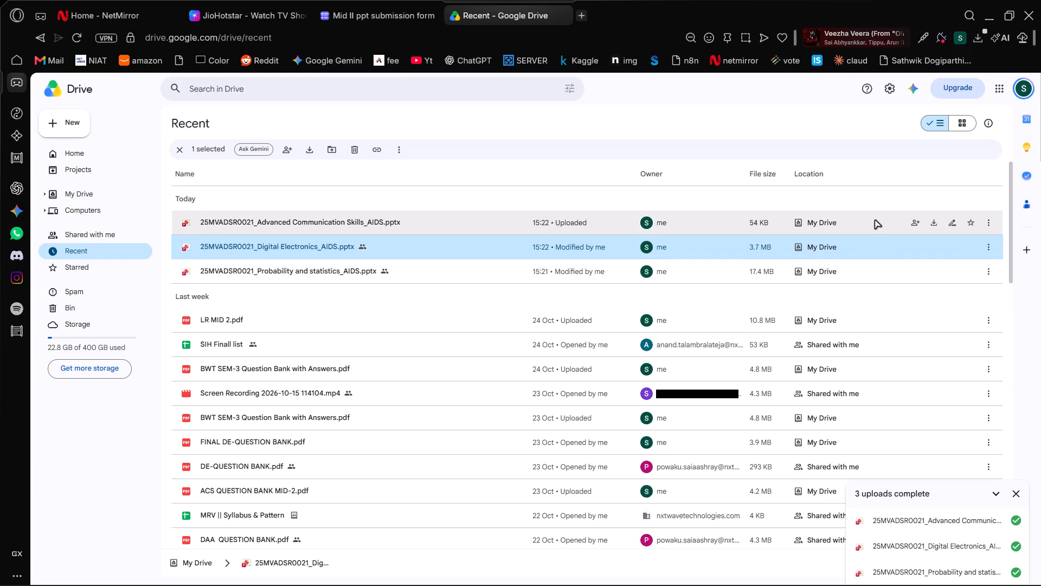
Share the Advanced Communication Skills presentation with Anyone with the link and copy its link.
{"action": "left_click", "coordinate": [878, 219]}
{"action": "left_click", "coordinate": [995, 220]}
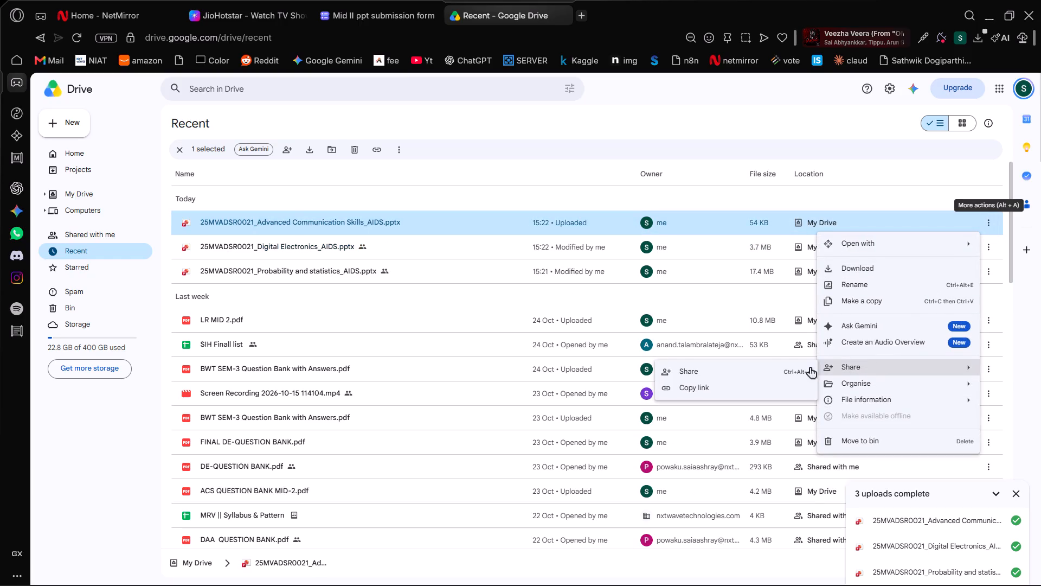
{"action": "left_click", "coordinate": [792, 366]}
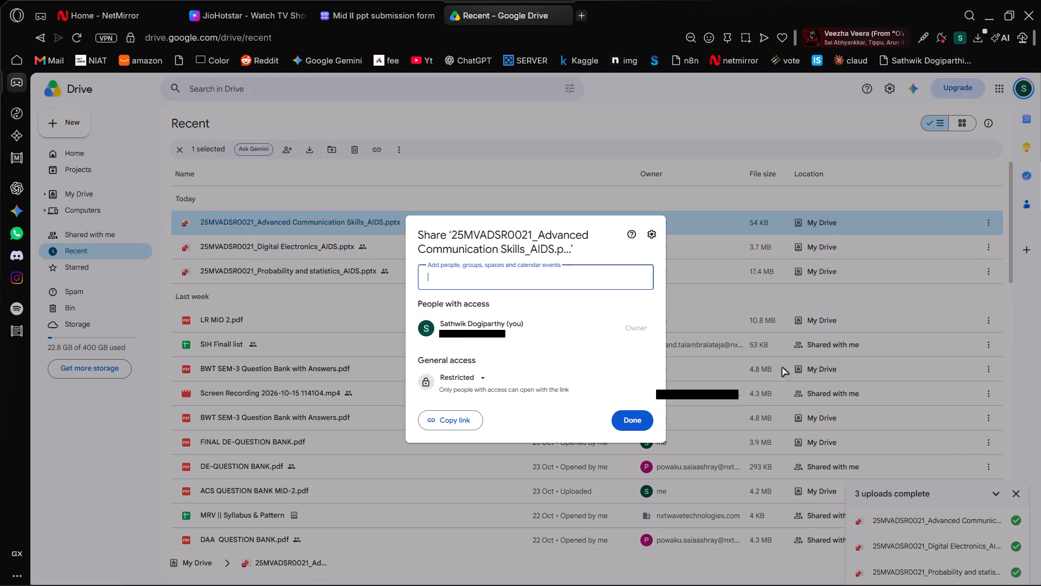
{"action": "left_click", "coordinate": [478, 376]}
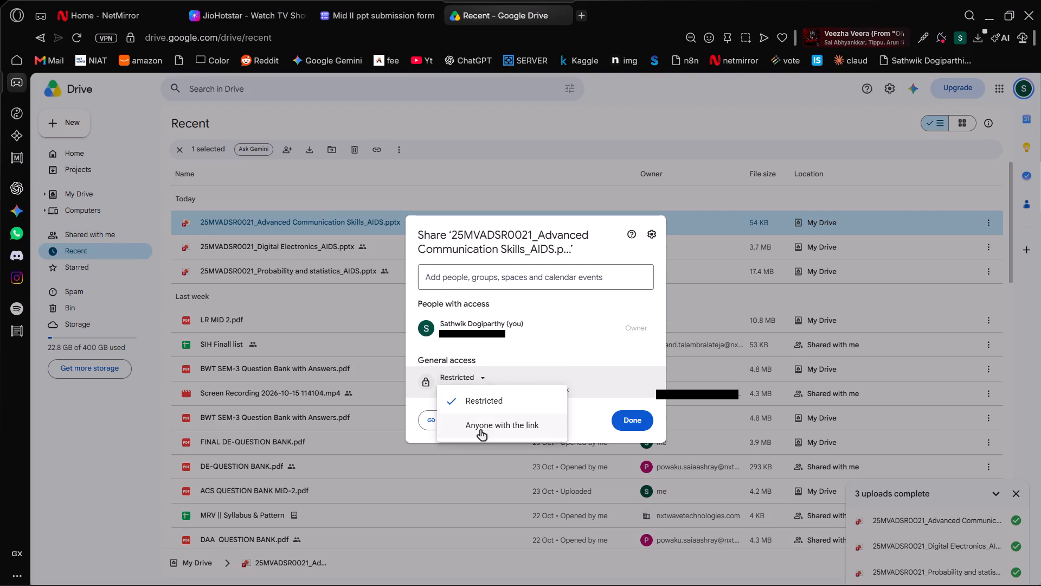
{"action": "left_click", "coordinate": [480, 429]}
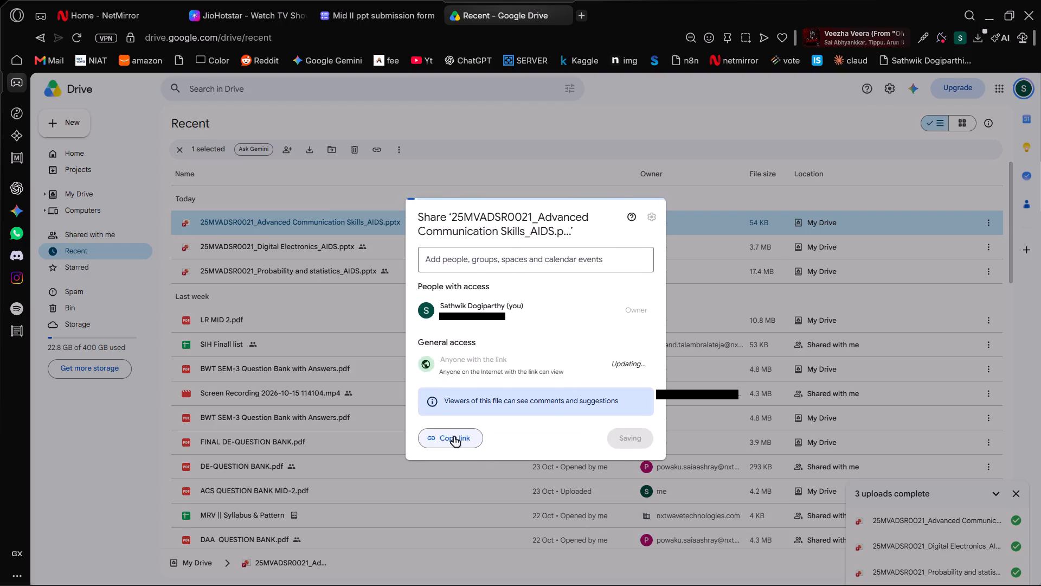
{"action": "left_click", "coordinate": [454, 435]}
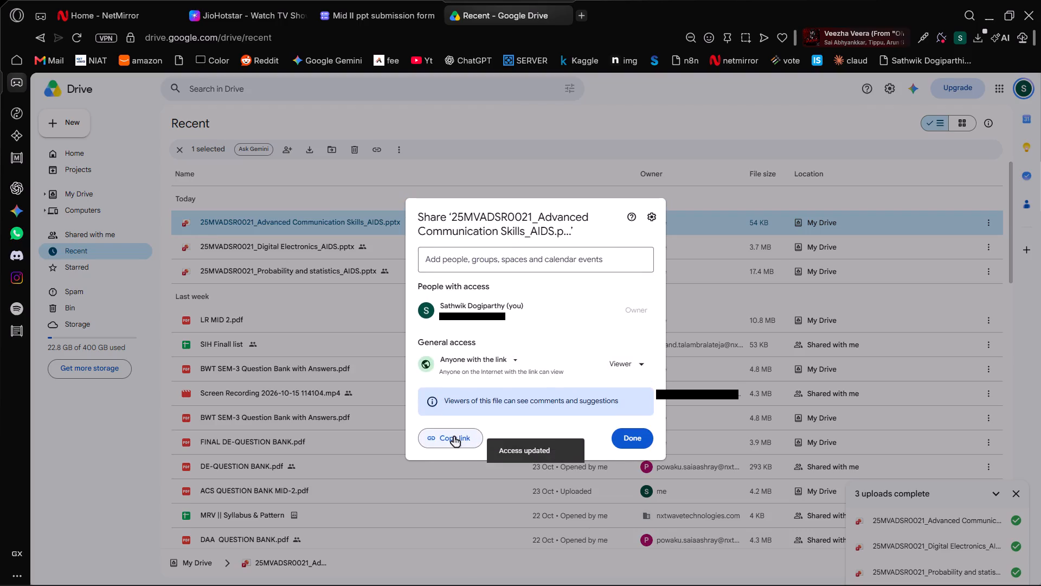
{"action": "left_click", "coordinate": [634, 436]}
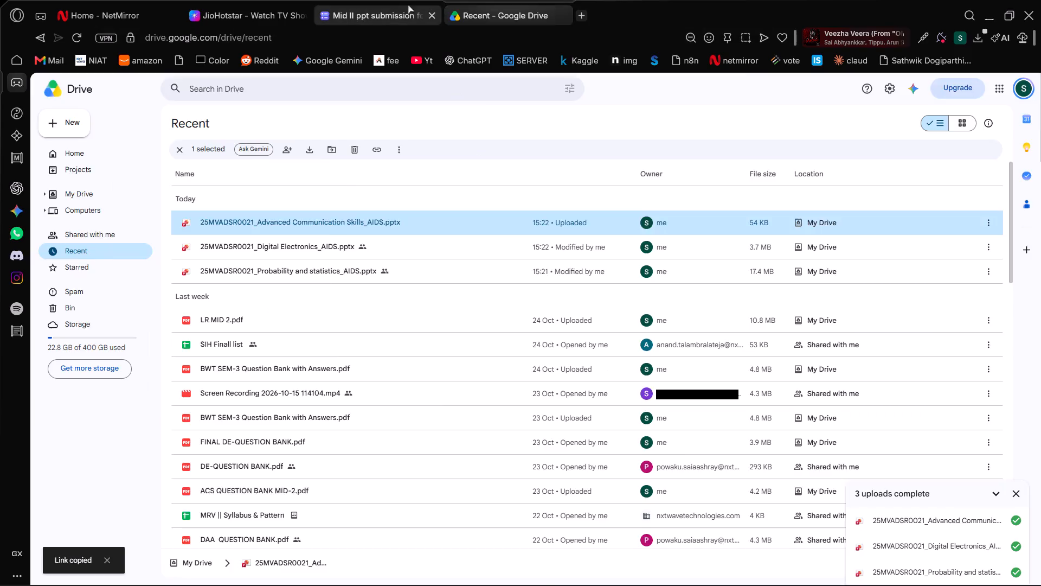
Replace the Advanced Communication Skills (ACS) PPT Link answer in the Mid II ppt submission form with the copied presentation link.
{"action": "left_click", "coordinate": [392, 9]}
{"action": "scroll", "coordinate": [446, 253], "scroll_direction": "up", "scroll_amount": 2}
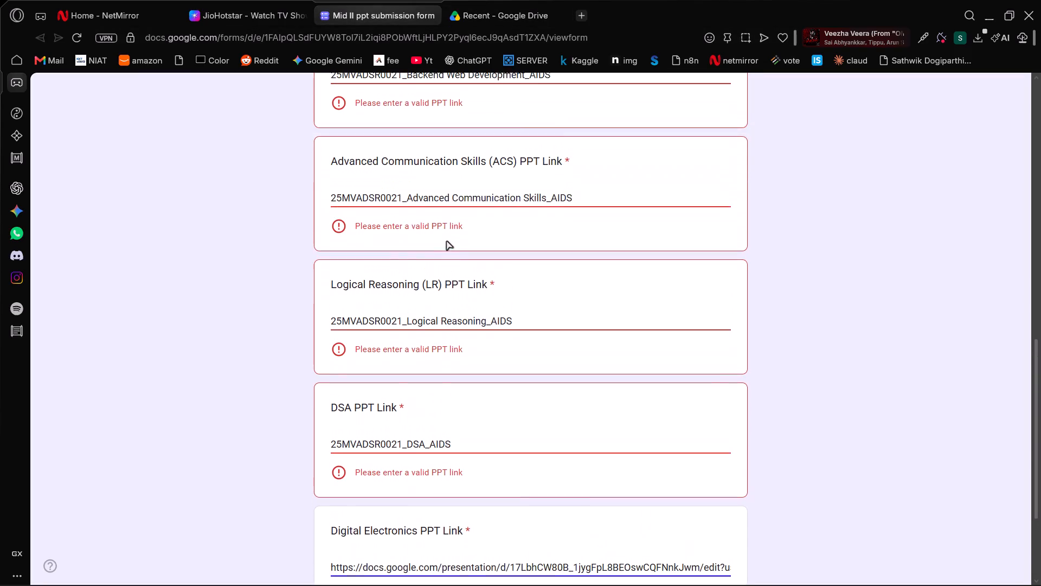
{"action": "scroll", "coordinate": [446, 240], "scroll_direction": "up", "scroll_amount": 2}
{"action": "left_click", "coordinate": [602, 218]}
{"action": "key", "text": "ctrl+a"}
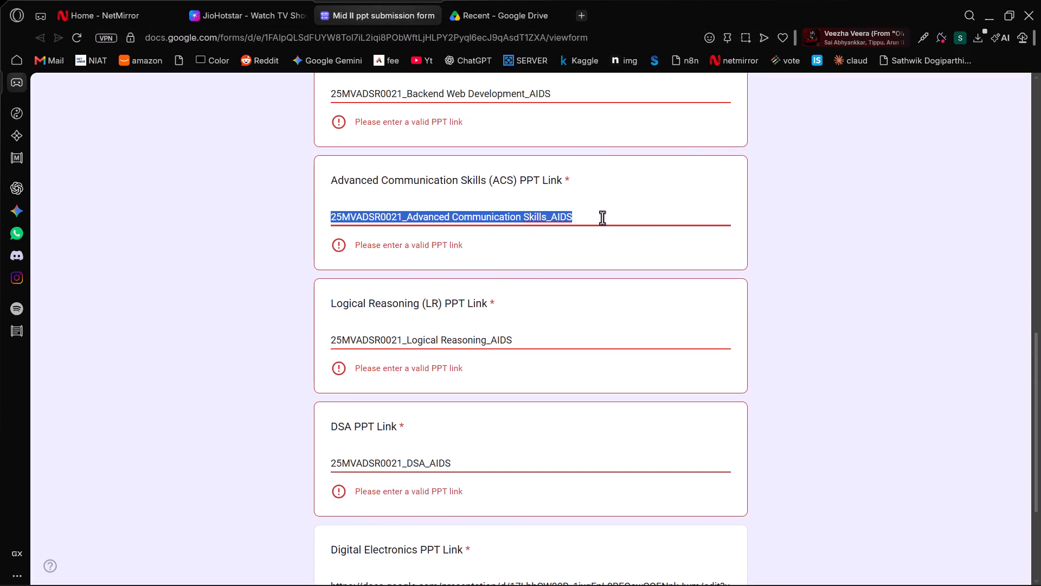
{"action": "key", "text": "ctrl+v"}
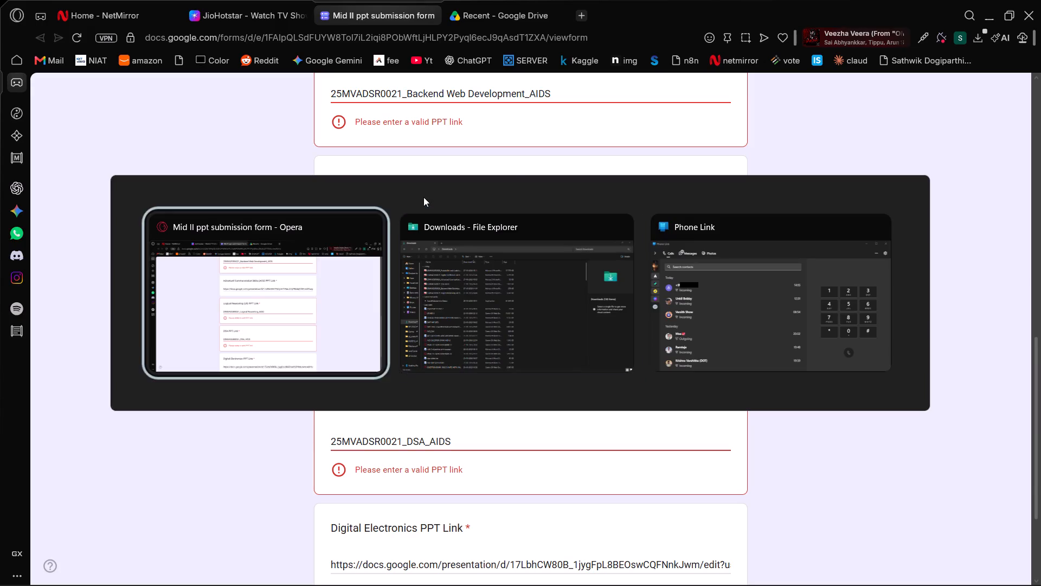
Return to Google Drive and upload the renamed DSA AIDS presentation from the downloaded files.
{"action": "left_click", "coordinate": [497, 10]}
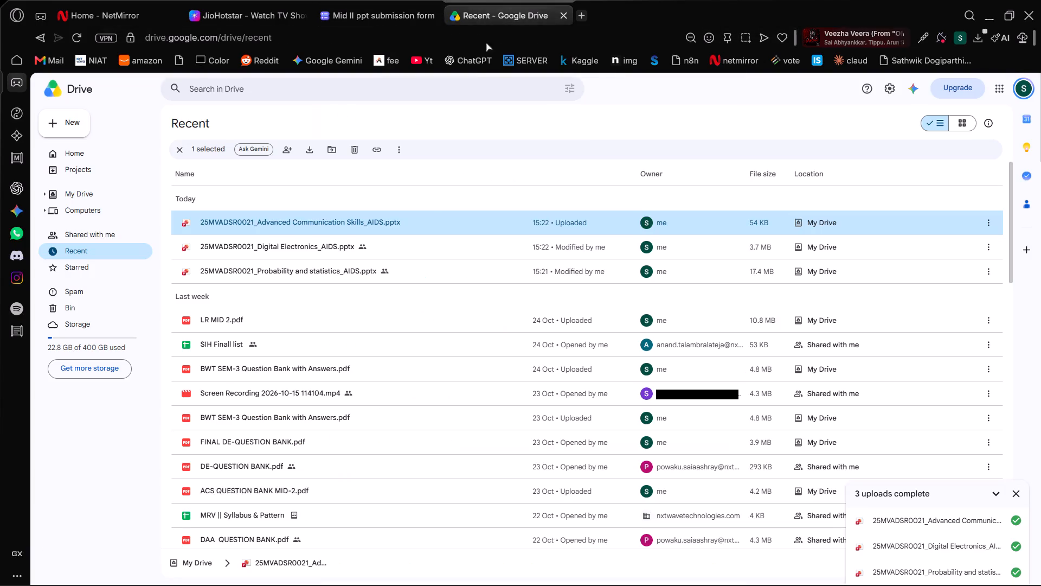
{"action": "left_click", "coordinate": [62, 128]}
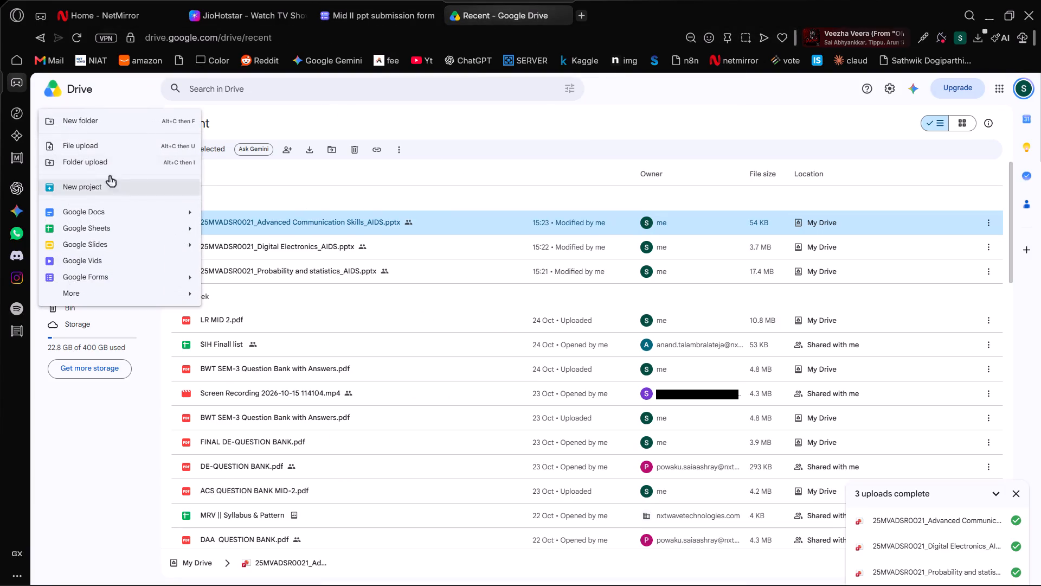
{"action": "left_click", "coordinate": [101, 143]}
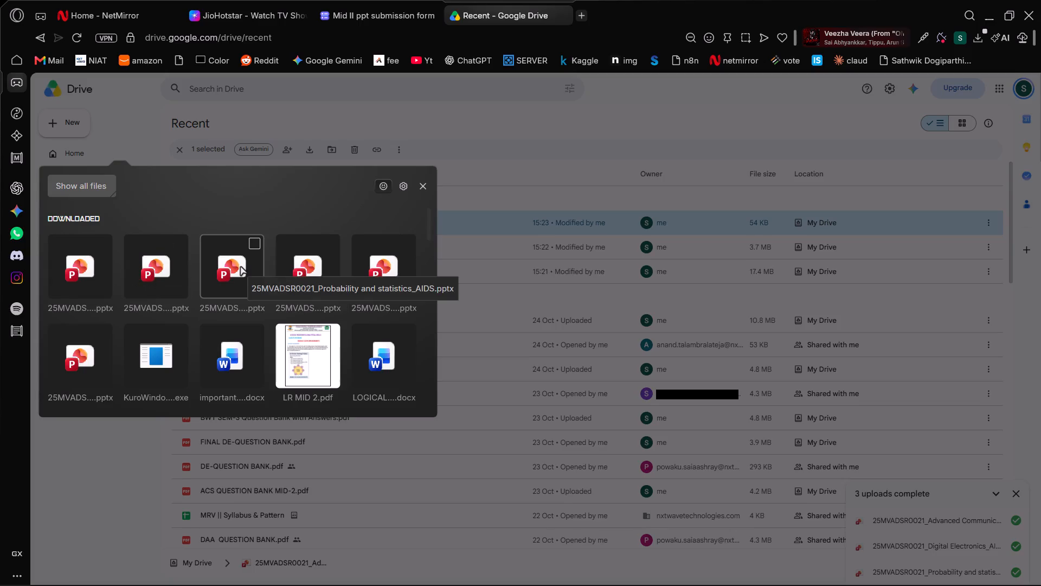
{"action": "left_click", "coordinate": [310, 264]}
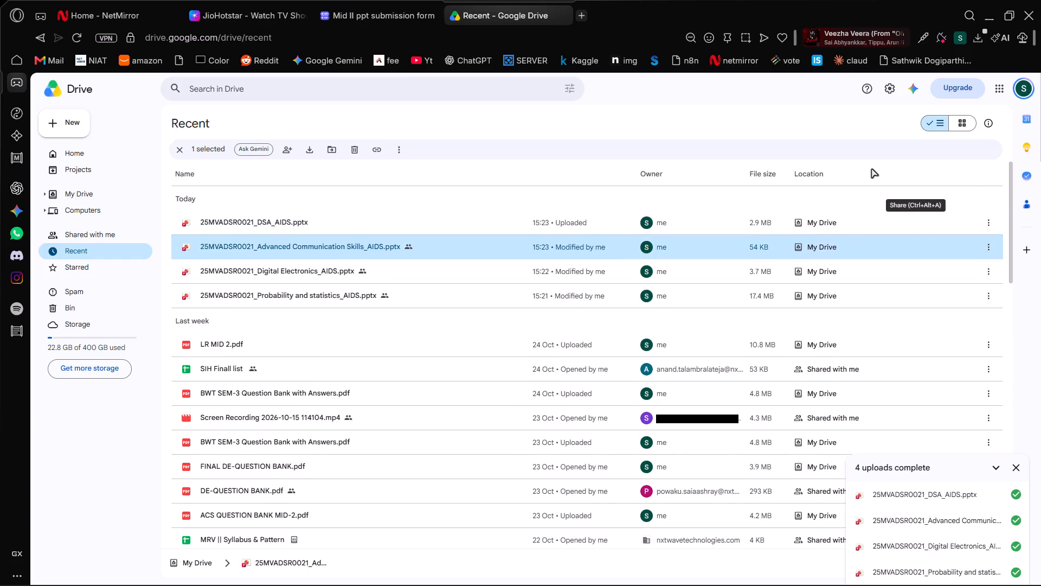
Share the recently uploaded DSA AIDS presentation with Anyone with the link and copy its link.
{"action": "left_click", "coordinate": [829, 230]}
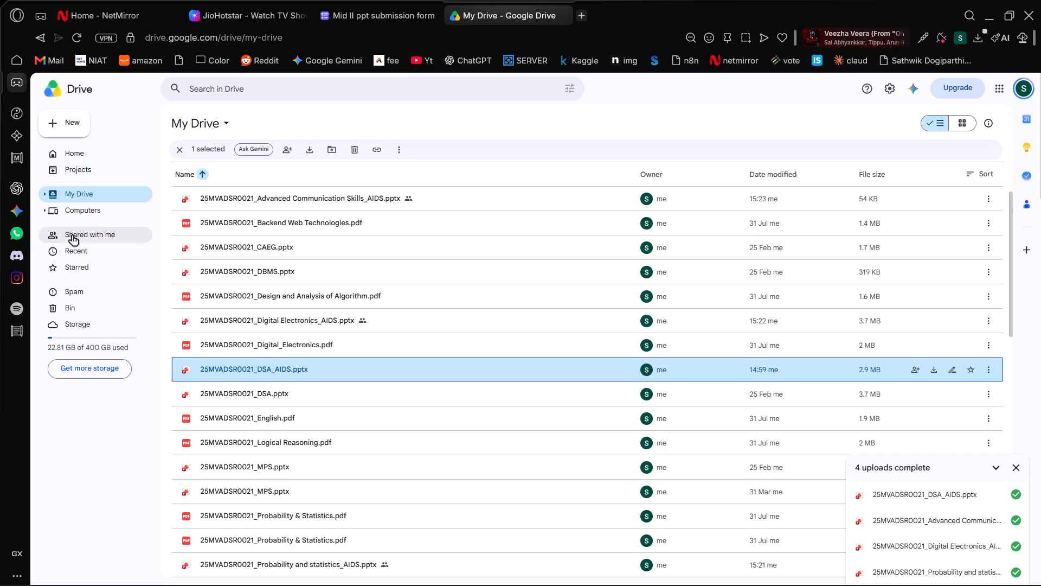
{"action": "left_click", "coordinate": [83, 250]}
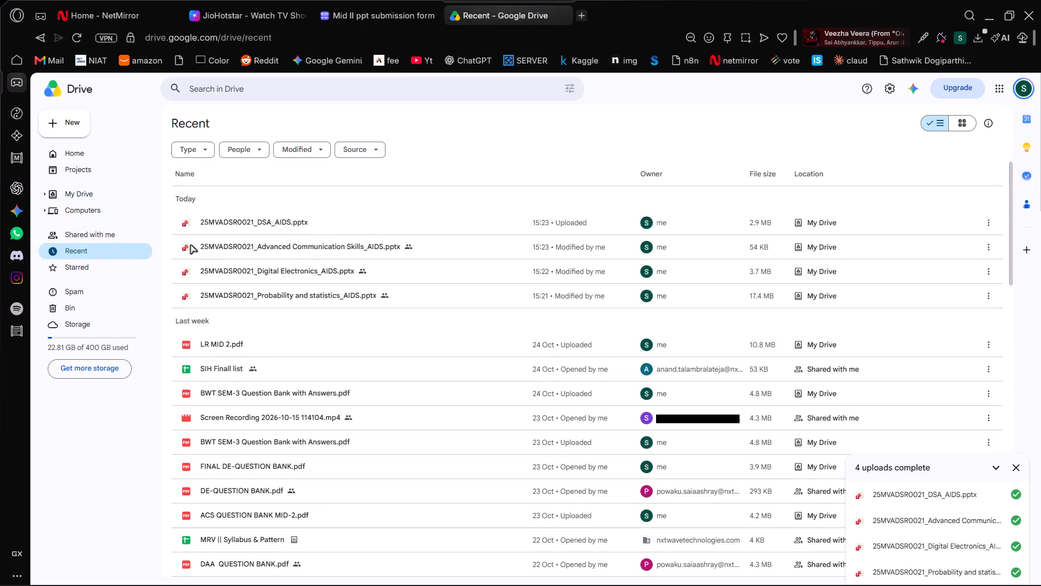
{"action": "left_click", "coordinate": [367, 217]}
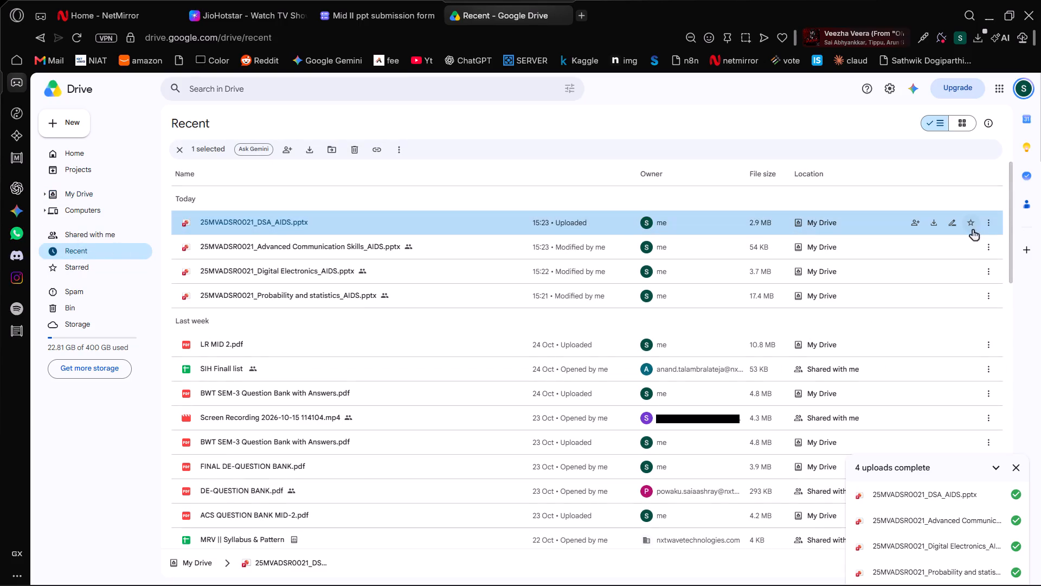
{"action": "left_click", "coordinate": [987, 228]}
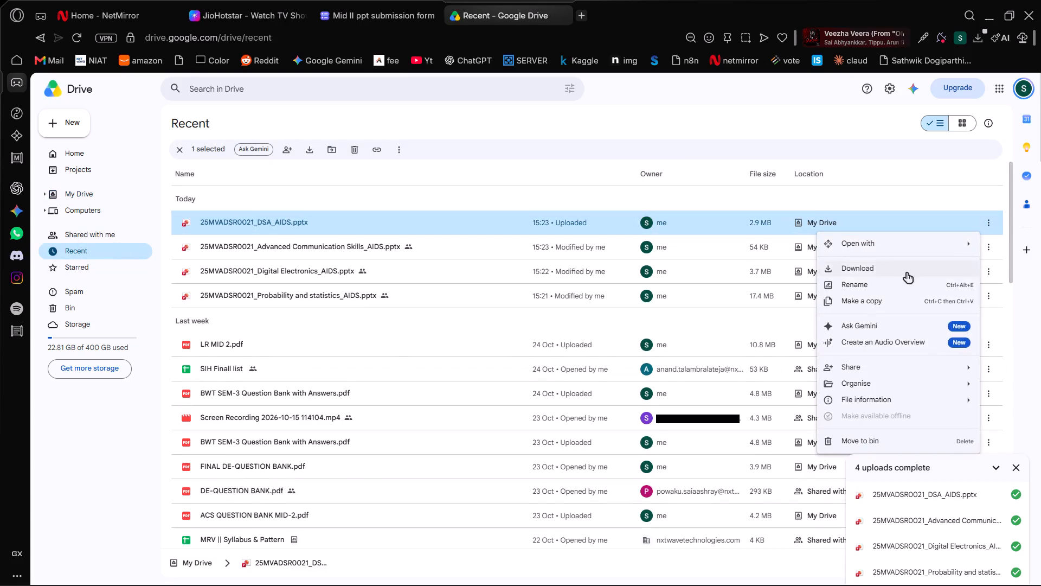
{"action": "left_click", "coordinate": [864, 364]}
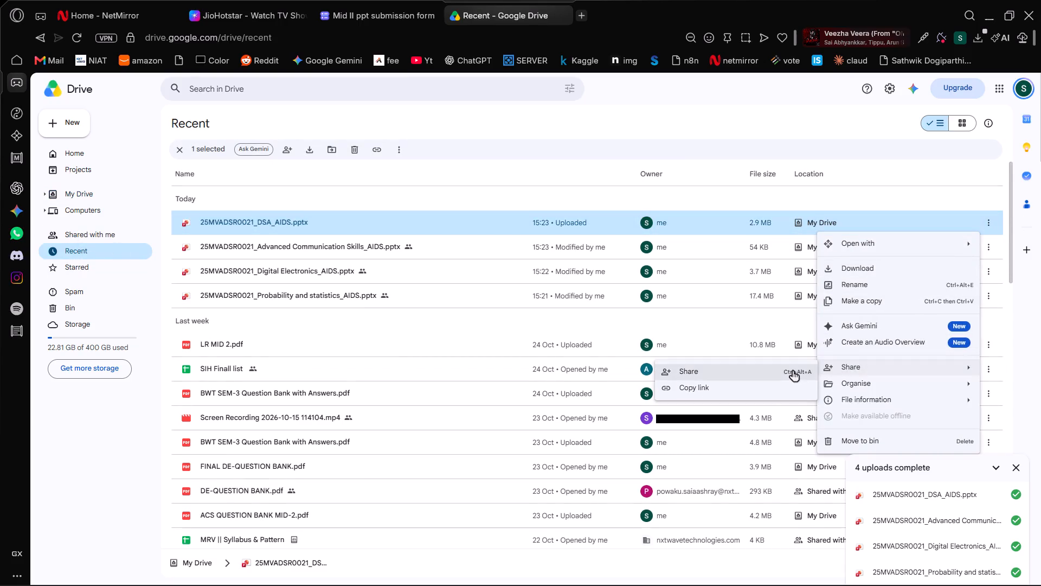
{"action": "left_click", "coordinate": [792, 370]}
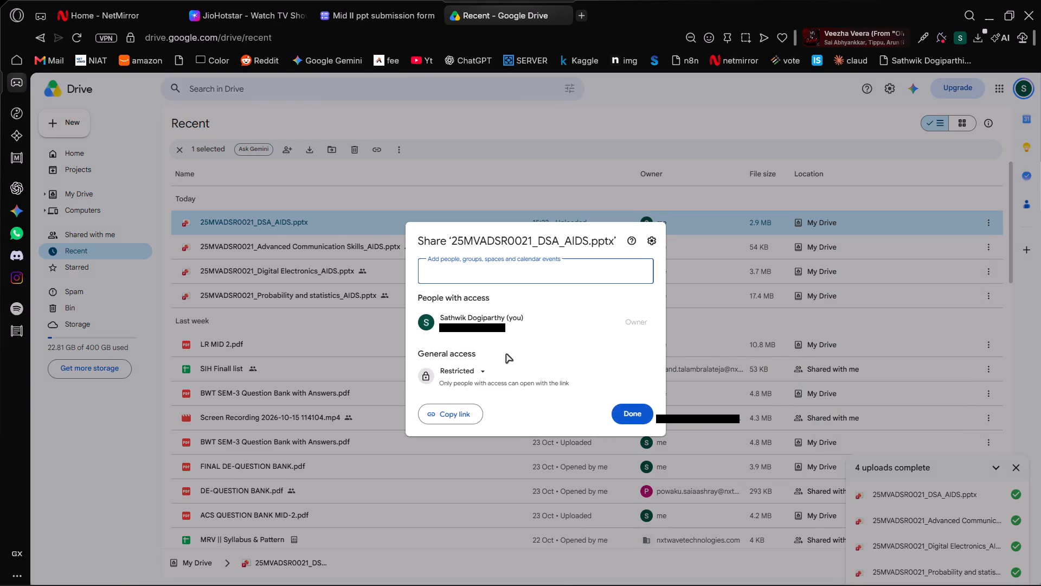
{"action": "left_click", "coordinate": [474, 374]}
{"action": "left_click", "coordinate": [490, 421]}
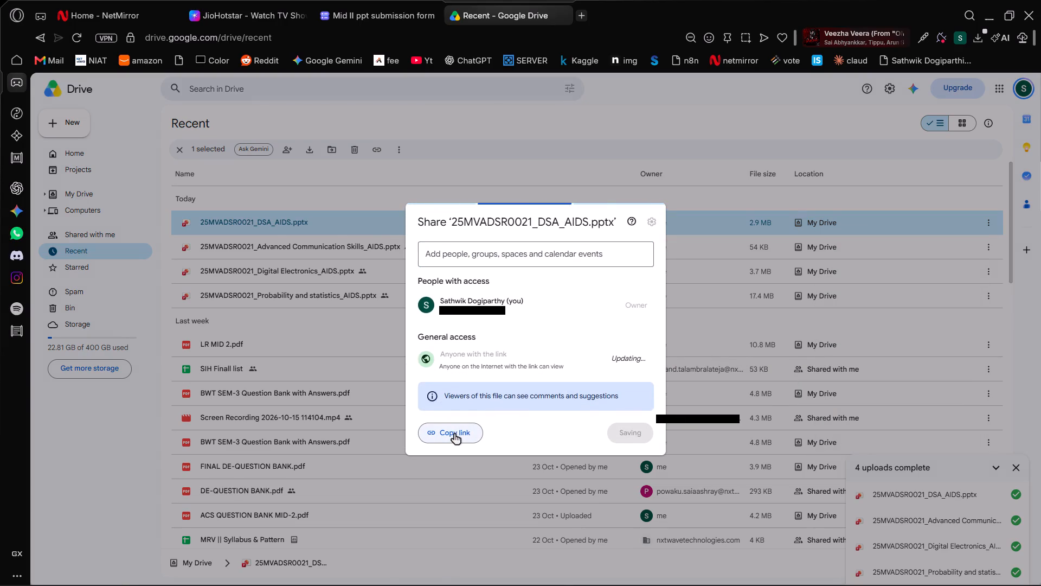
{"action": "left_click", "coordinate": [454, 432]}
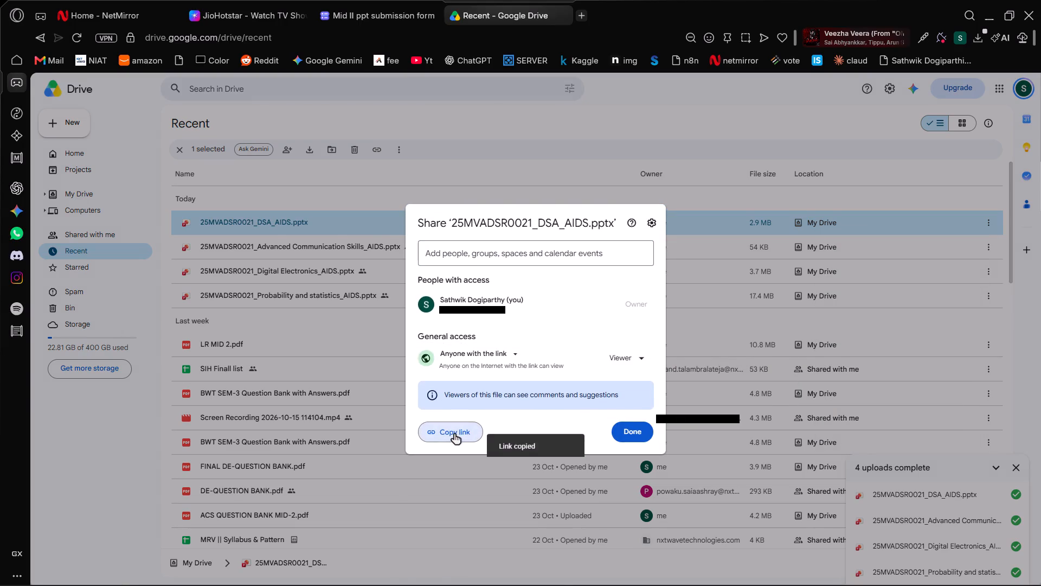
{"action": "left_click", "coordinate": [642, 432]}
Replace the DSA PPT Link answer in the Mid II ppt submission form with the copied presentation link.
{"action": "key", "text": "alt+Tab"}
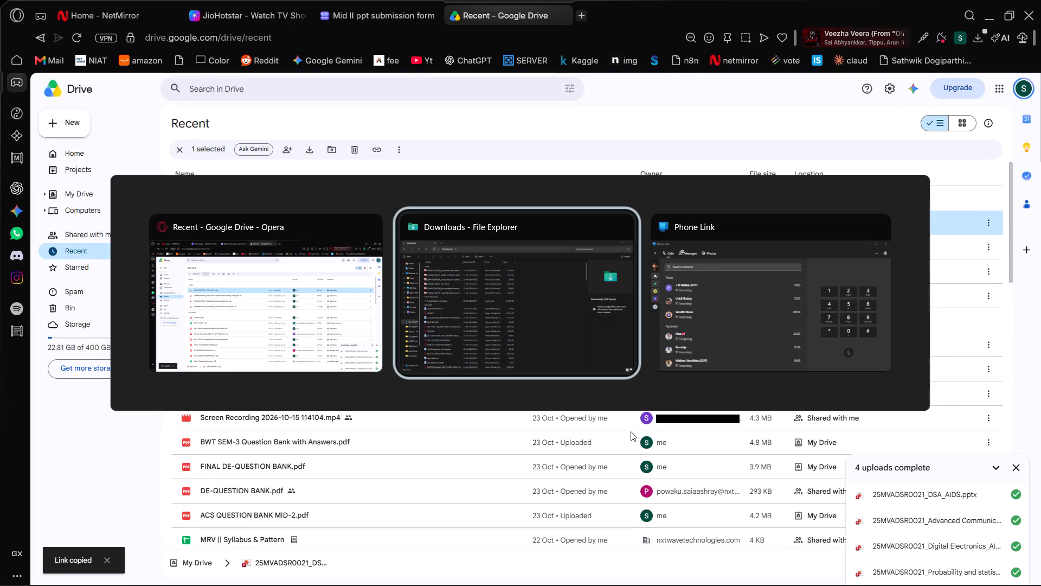
{"action": "key", "text": "alt+Tab"}
{"action": "key", "text": "alt+Tab"}
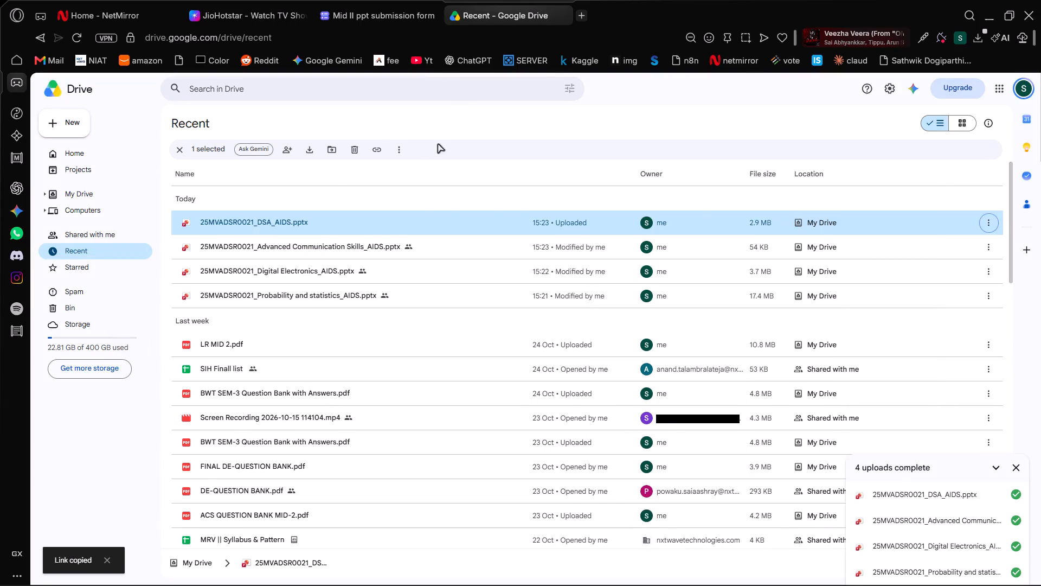
{"action": "left_click", "coordinate": [382, 0]}
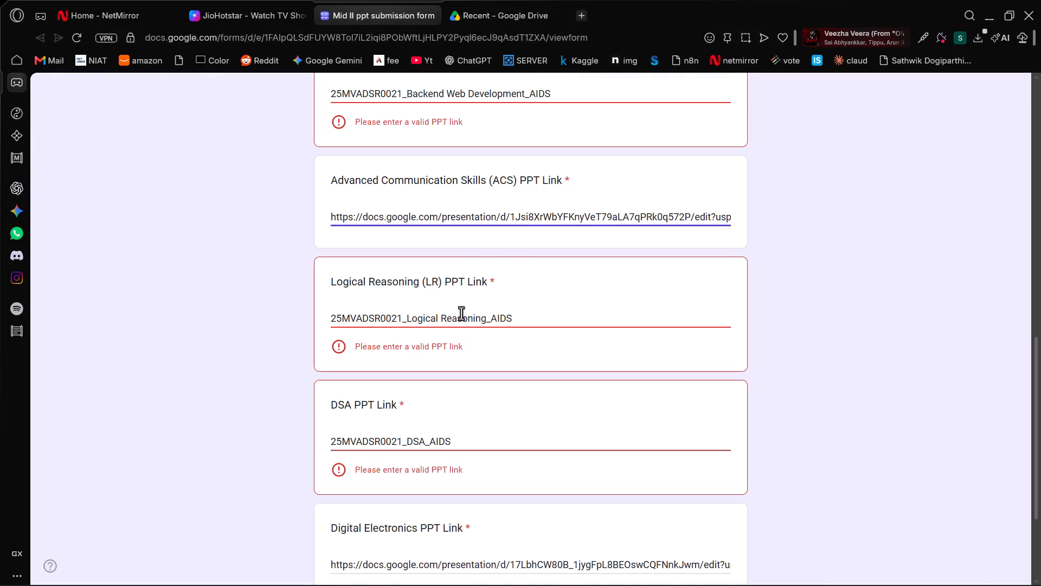
{"action": "scroll", "coordinate": [414, 137], "scroll_direction": "down", "scroll_amount": 1}
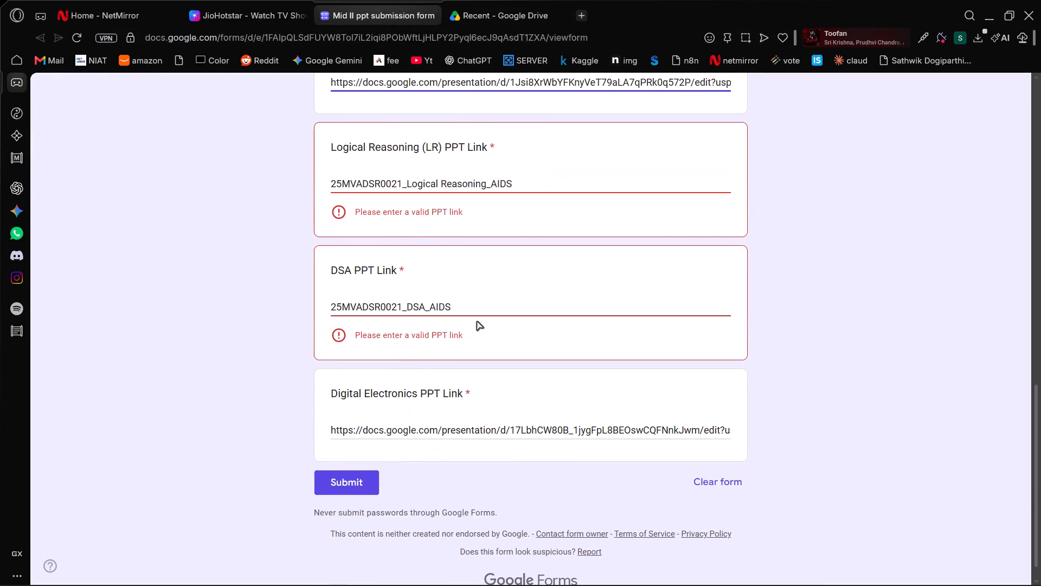
{"action": "left_click", "coordinate": [477, 303]}
{"action": "key", "text": "ctrl+a"}
{"action": "key", "text": "ctrl+v"}
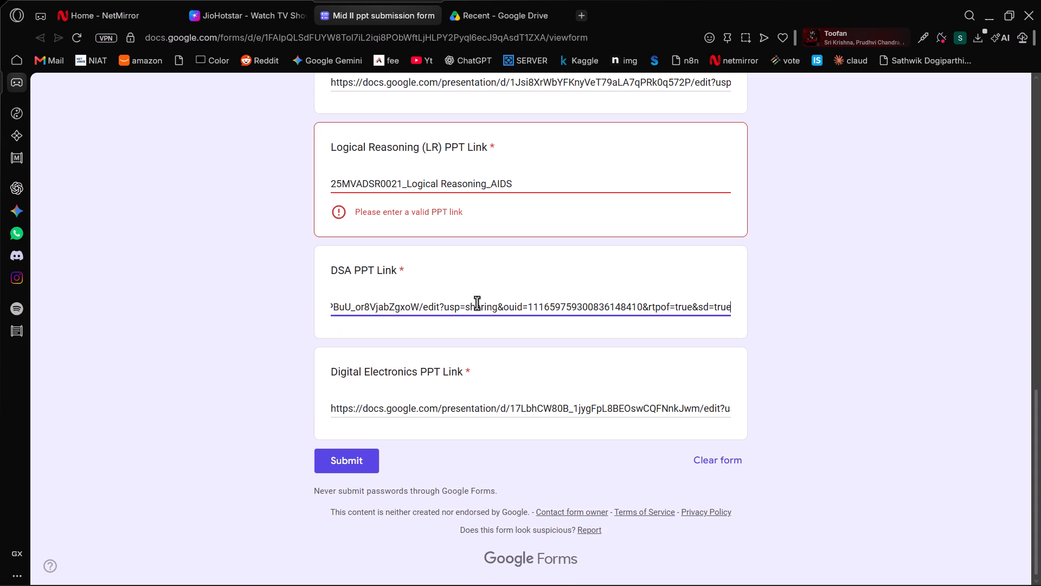
Return to Google Drive and upload the renamed Backend Web Development AIDS presentation from the downloaded files.
{"action": "scroll", "coordinate": [477, 303], "scroll_direction": "up", "scroll_amount": 5}
{"action": "scroll", "coordinate": [464, 298], "scroll_direction": "down", "scroll_amount": 2}
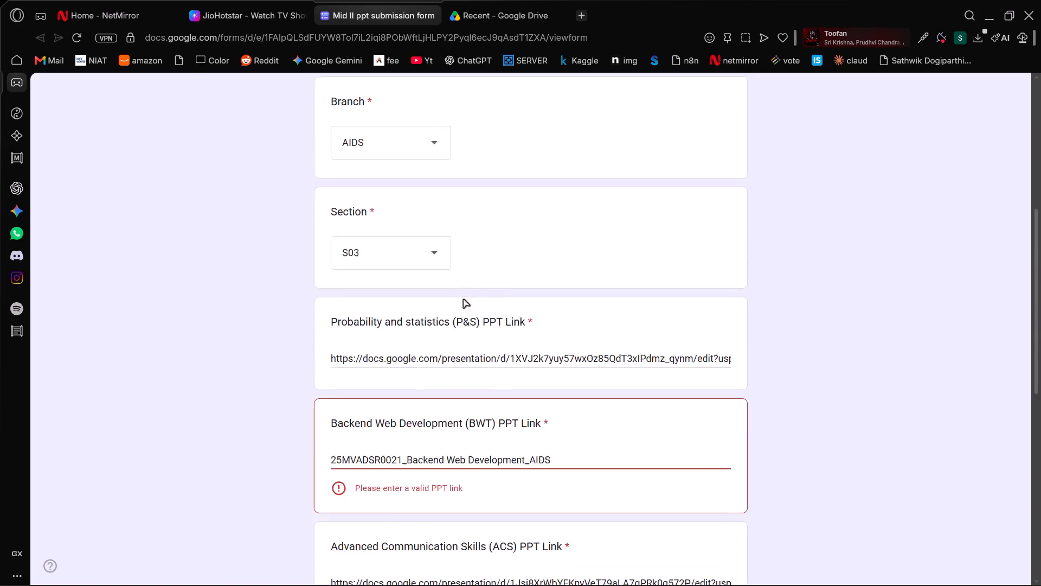
{"action": "scroll", "coordinate": [463, 298], "scroll_direction": "down", "scroll_amount": 3}
{"action": "scroll", "coordinate": [463, 298], "scroll_direction": "up", "scroll_amount": 2}
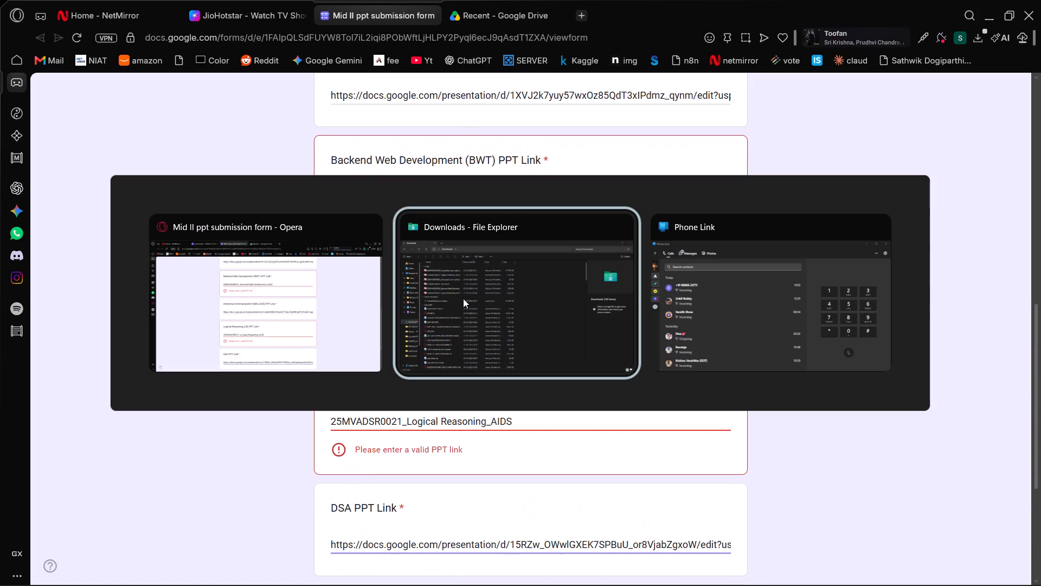
{"action": "left_click", "coordinate": [512, 18]}
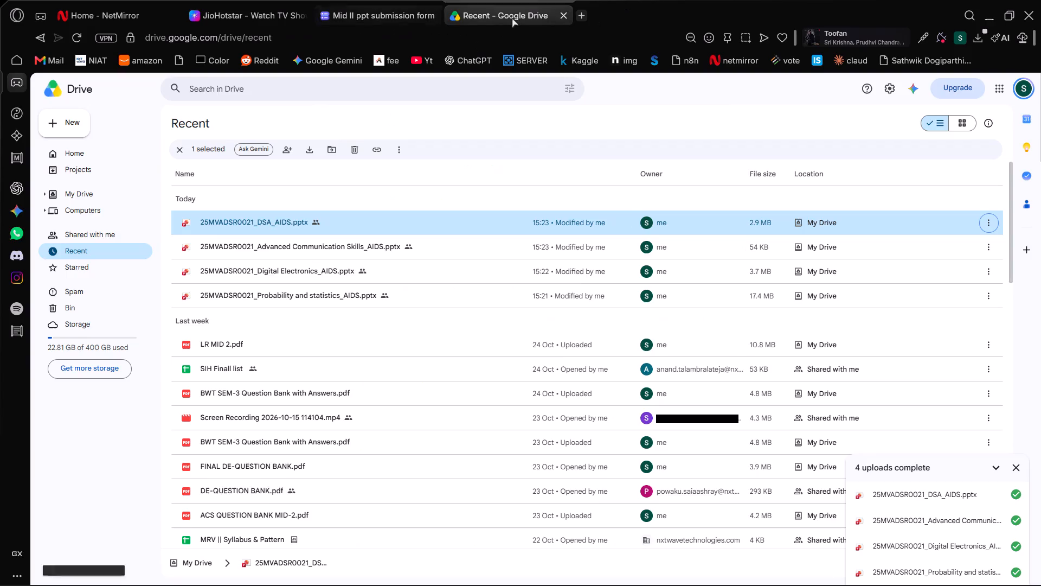
{"action": "left_click", "coordinate": [58, 122]}
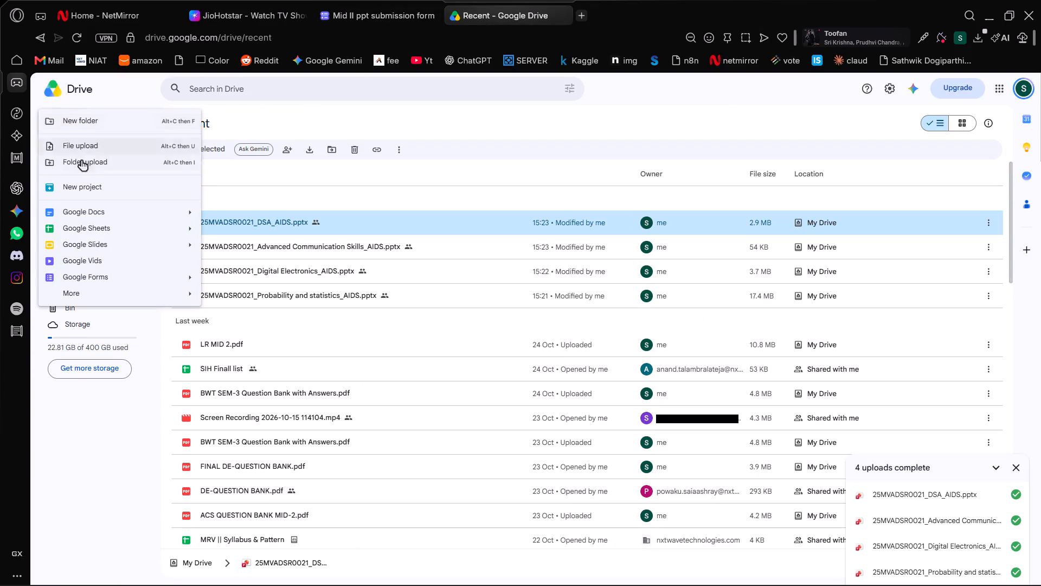
{"action": "left_click", "coordinate": [81, 138]}
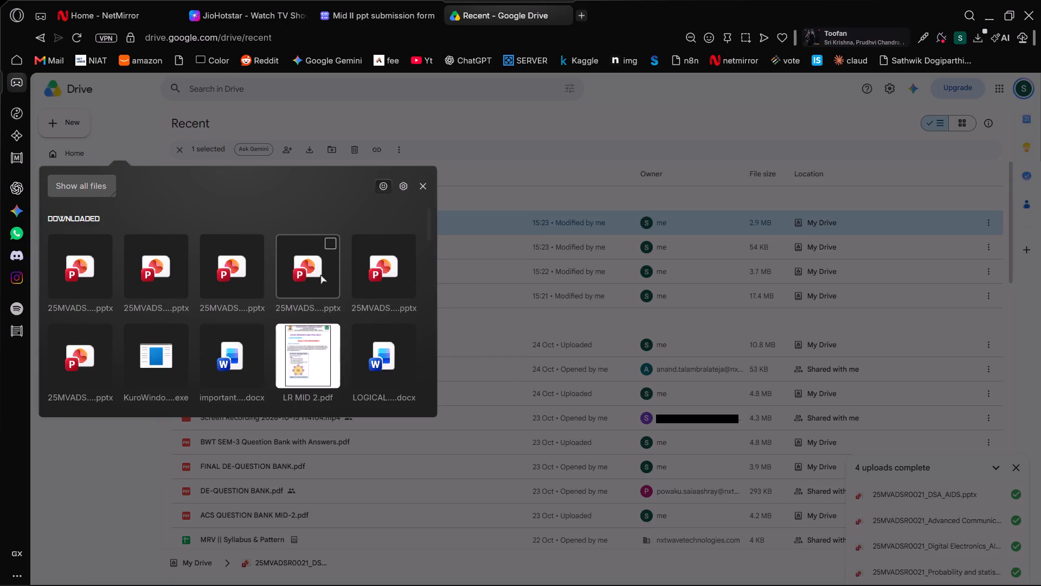
{"action": "left_click", "coordinate": [384, 272]}
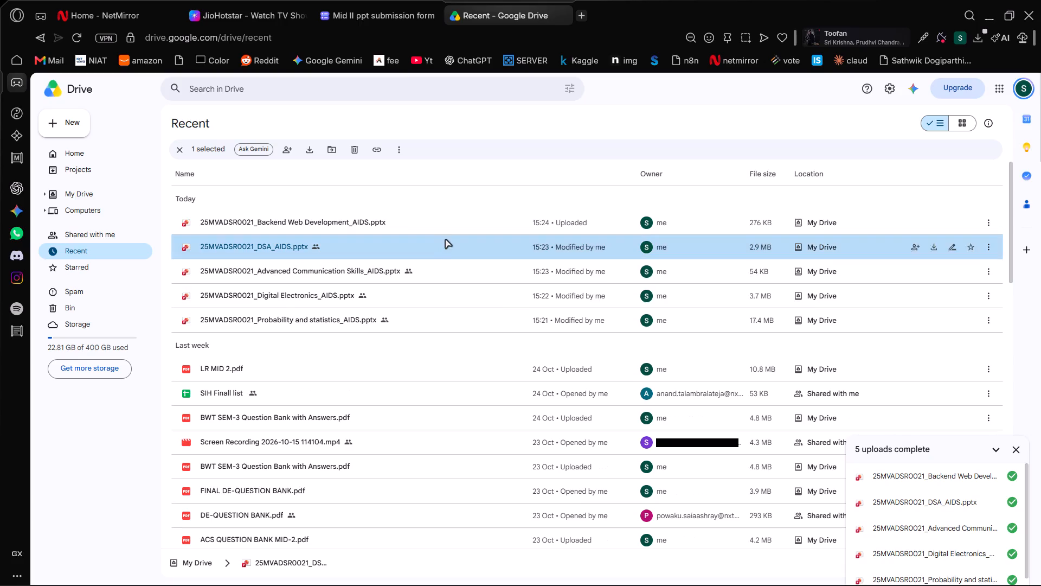
Share the Backend Web Development presentation with Anyone with the link and copy its link.
{"action": "left_click", "coordinate": [445, 221]}
{"action": "left_click", "coordinate": [985, 227]}
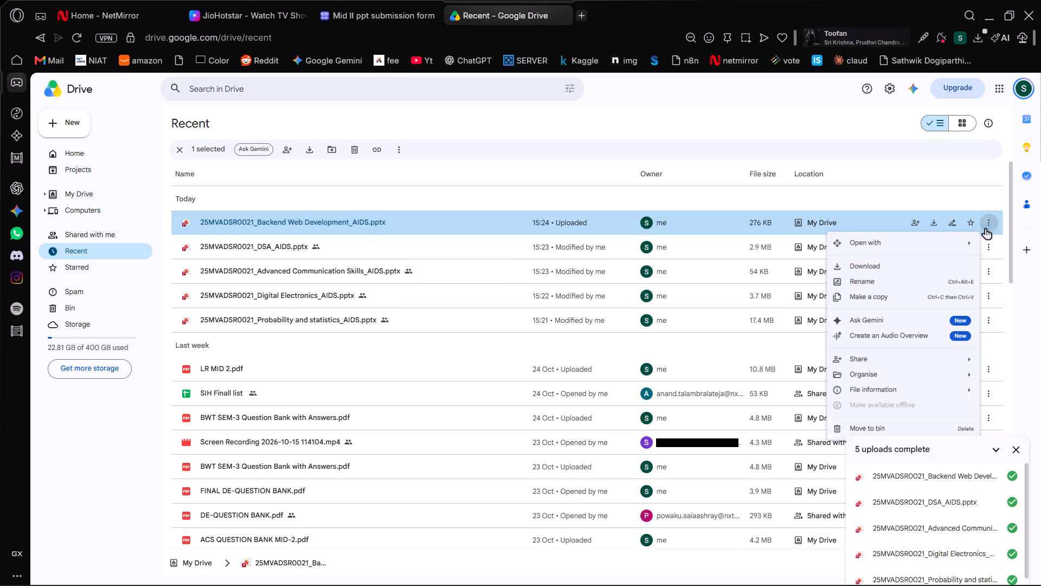
{"action": "left_click", "coordinate": [804, 367]}
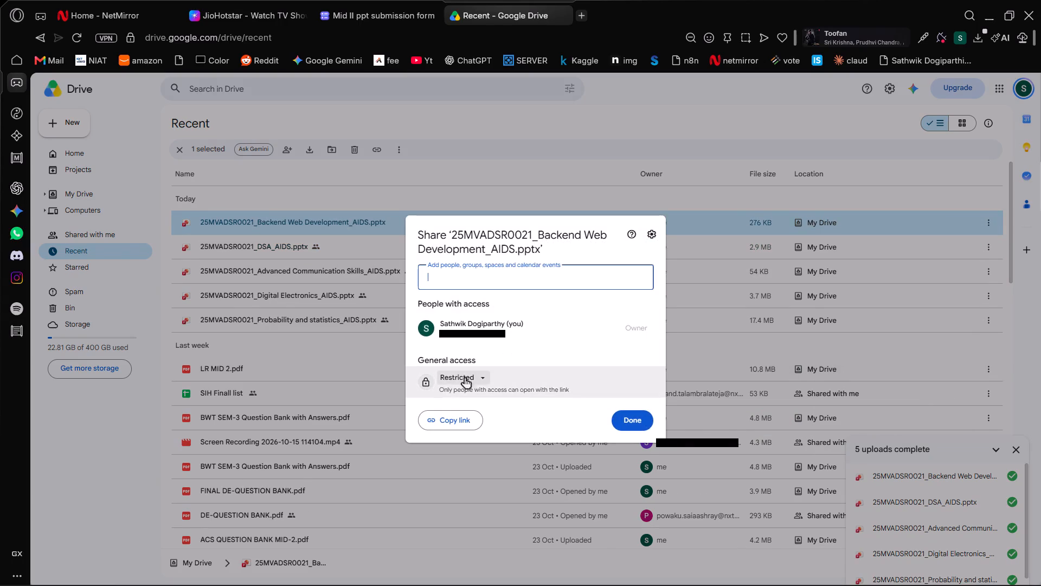
{"action": "left_click", "coordinate": [473, 377]}
{"action": "left_click", "coordinate": [473, 422]}
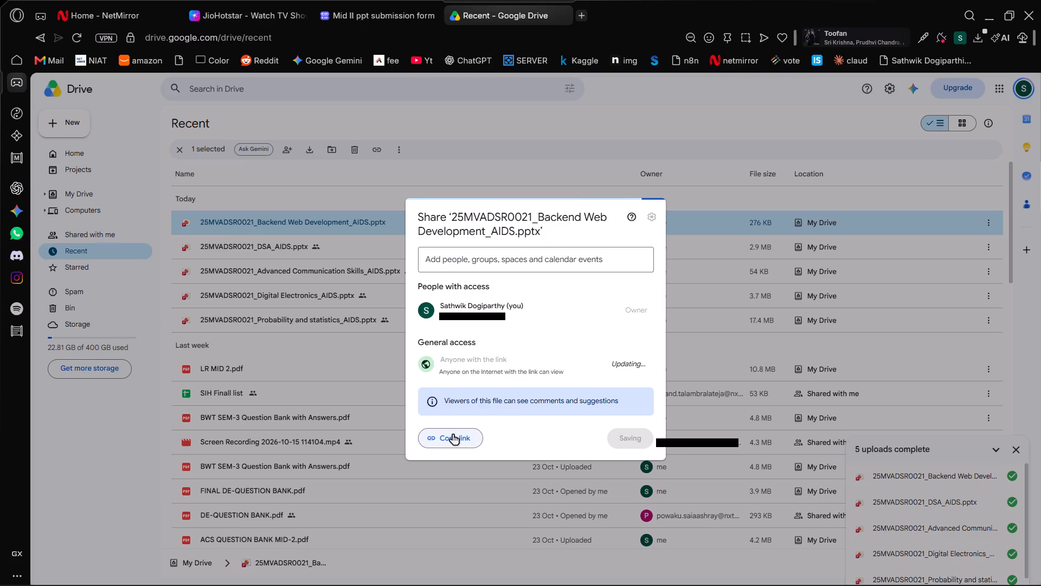
{"action": "left_click", "coordinate": [455, 433]}
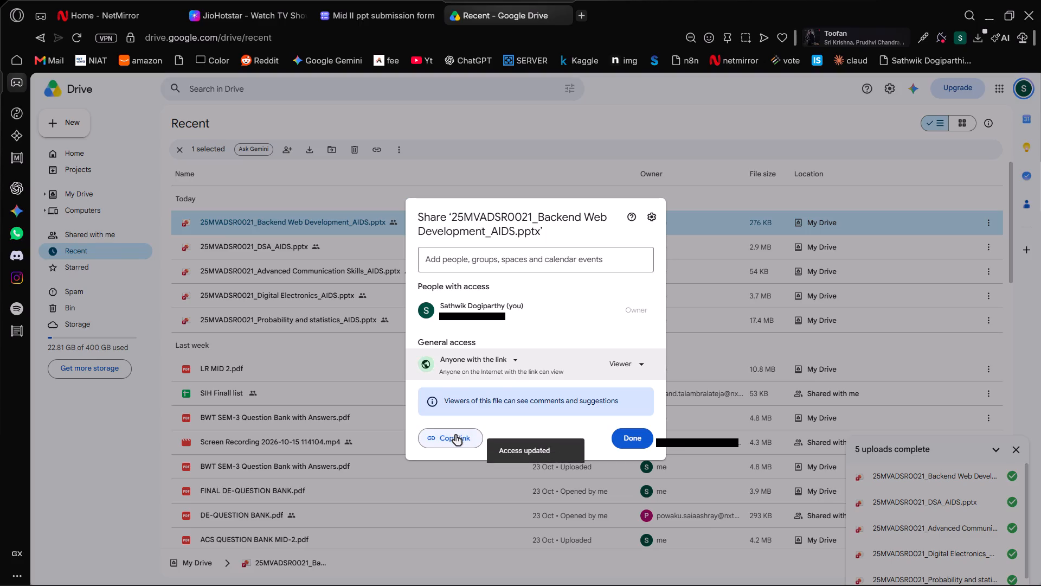
{"action": "left_click", "coordinate": [629, 438]}
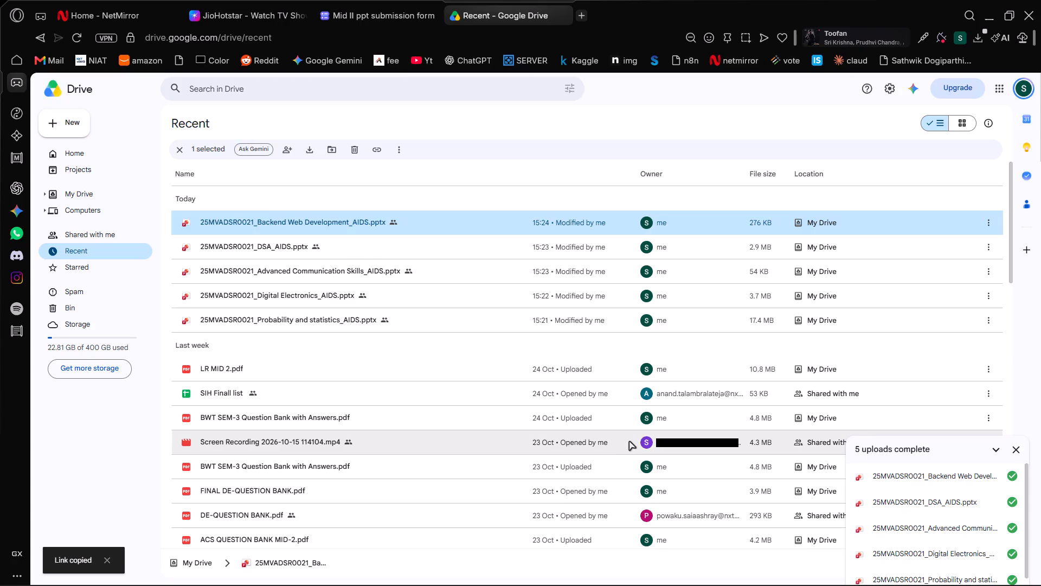
Replace the Backend Web Development (BWT) PPT Link answer in the Mid II ppt submission form with the copied presentation link.
{"action": "key", "text": "alt+Tab"}
{"action": "key", "text": "alt+Tab"}
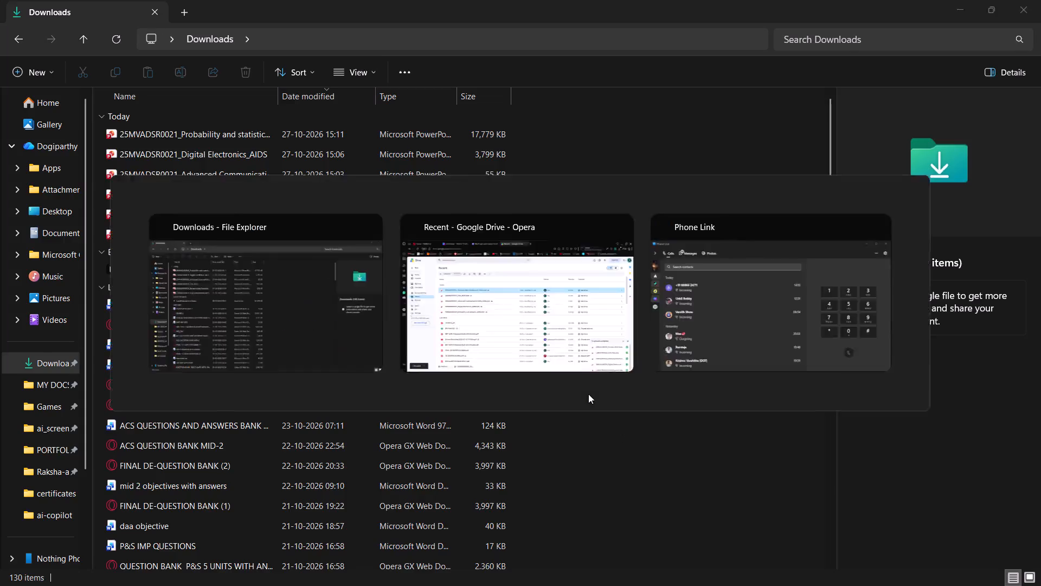
{"action": "left_click", "coordinate": [383, 4]}
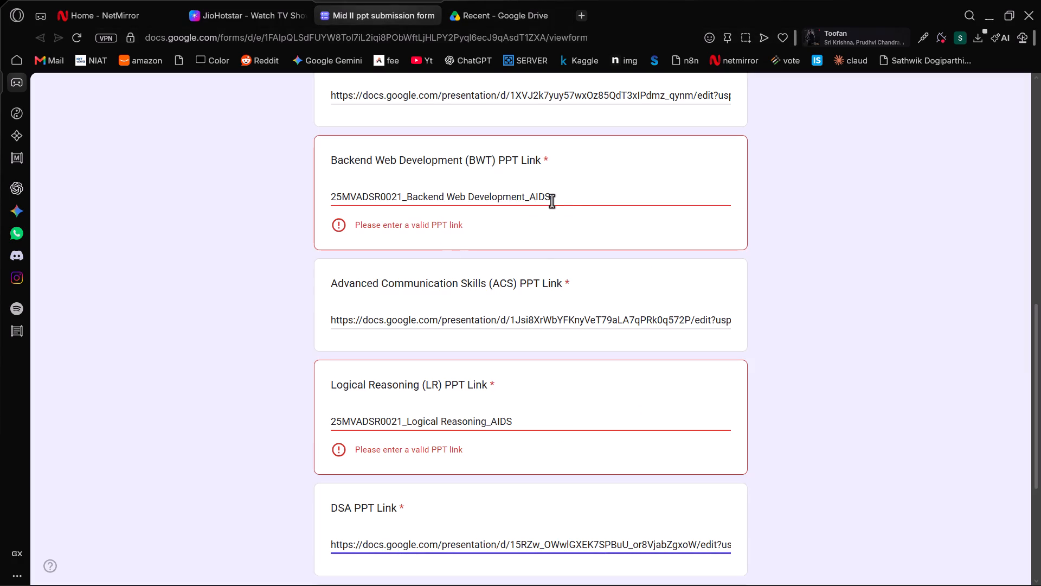
{"action": "left_click", "coordinate": [579, 196]}
{"action": "key", "text": "ctrl+a"}
{"action": "key", "text": "ctrl+v"}
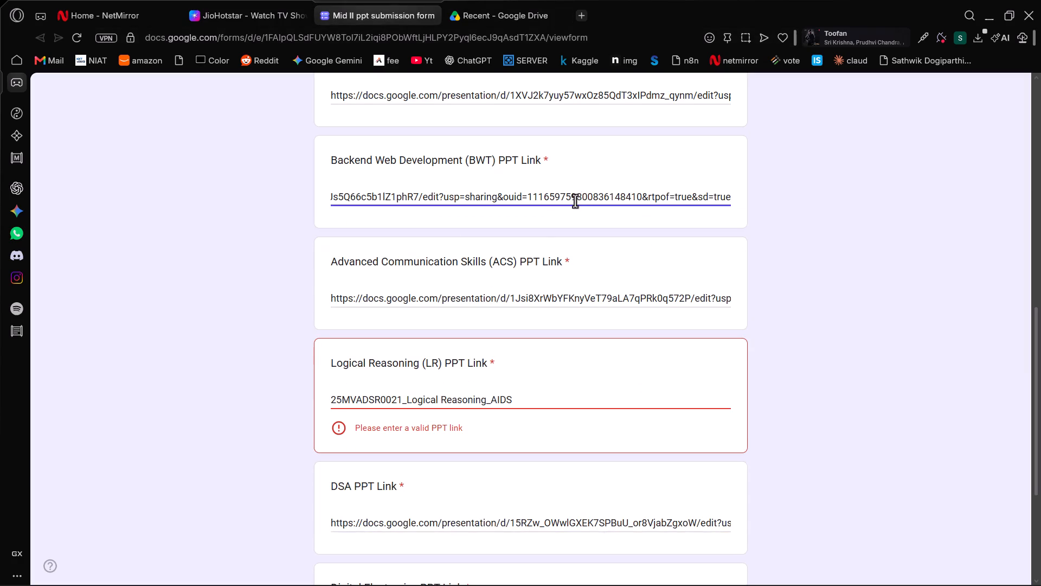
Return to Google Drive and upload the renamed Logical Reasoning AIDS presentation from the downloaded files.
{"action": "key", "text": "alt+Tab"}
{"action": "key", "text": "alt+Tab"}
{"action": "key", "text": "alt+Tab"}
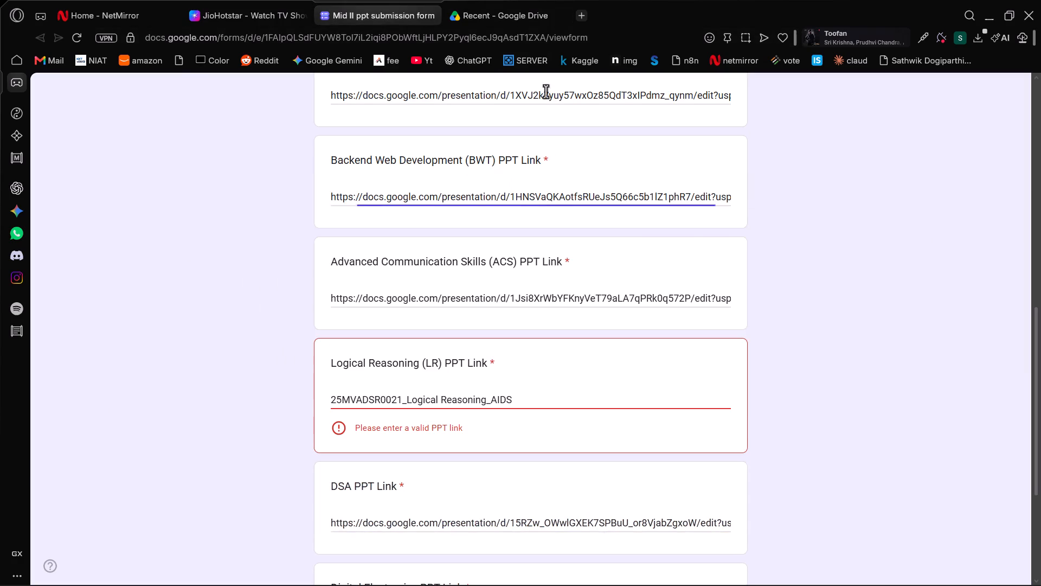
{"action": "left_click", "coordinate": [521, 0]}
{"action": "left_click", "coordinate": [70, 135]}
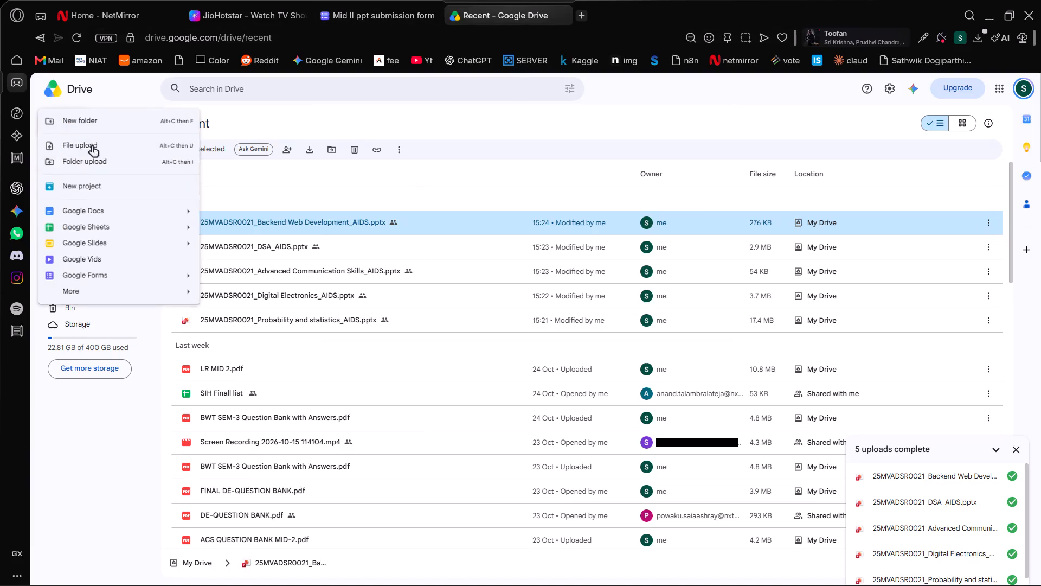
{"action": "left_click", "coordinate": [105, 146]}
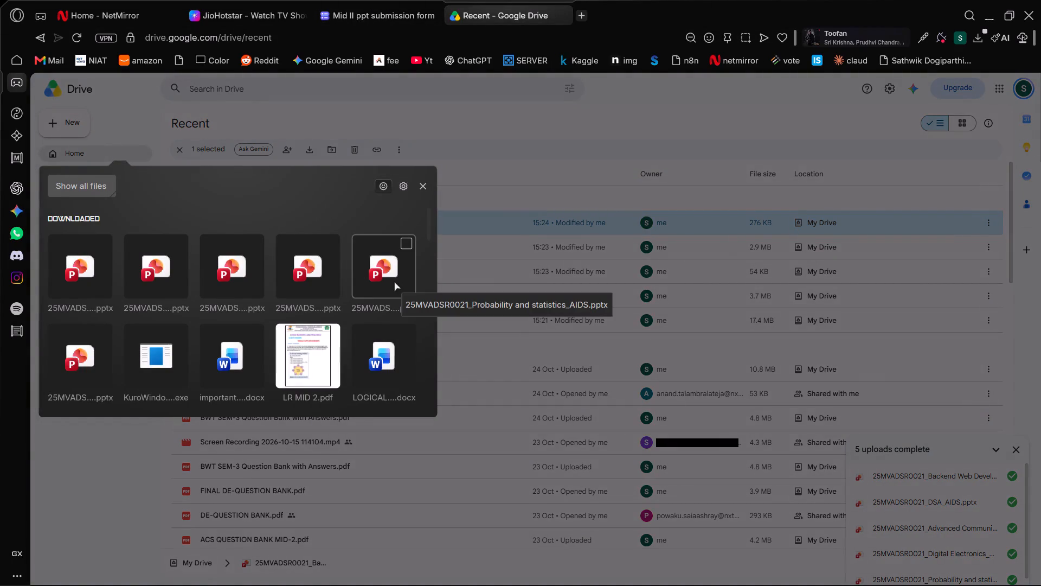
{"action": "left_click", "coordinate": [71, 348]}
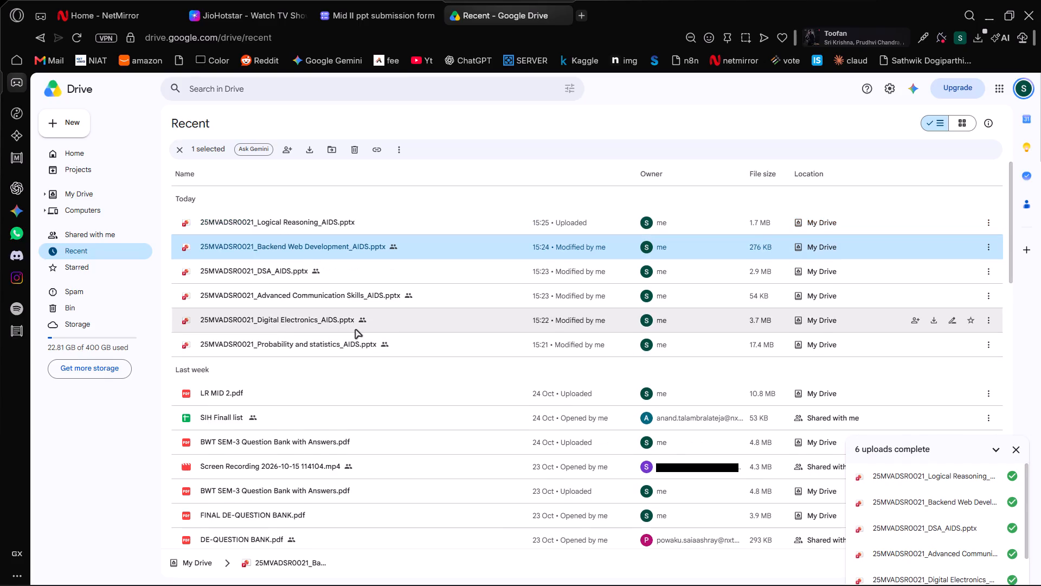
Share the uploaded Logical Reasoning AIDS presentation with Anyone with the link and copy its link.
{"action": "left_click", "coordinate": [412, 217]}
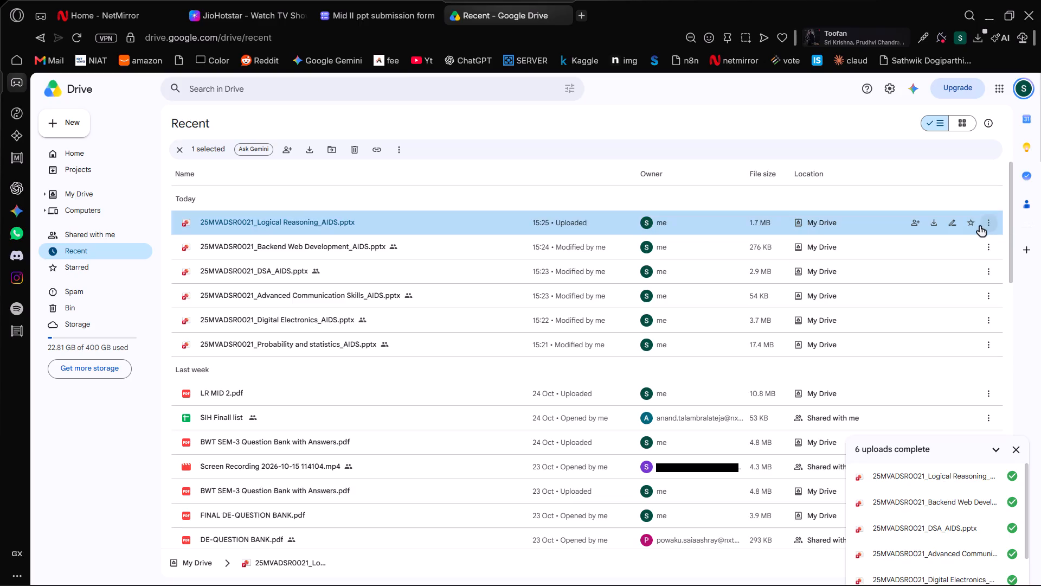
{"action": "left_click", "coordinate": [984, 225]}
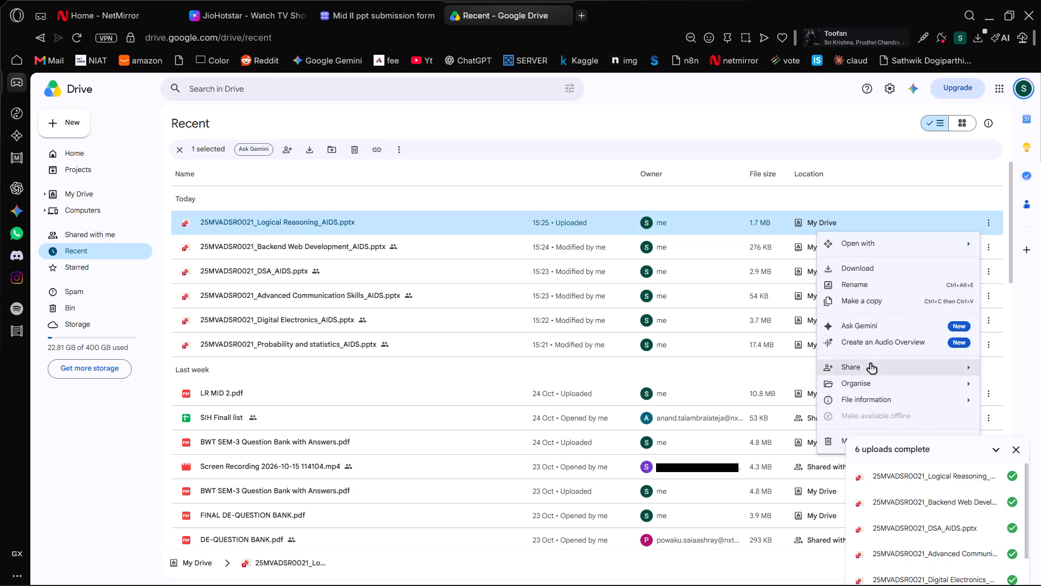
{"action": "left_click", "coordinate": [765, 366]}
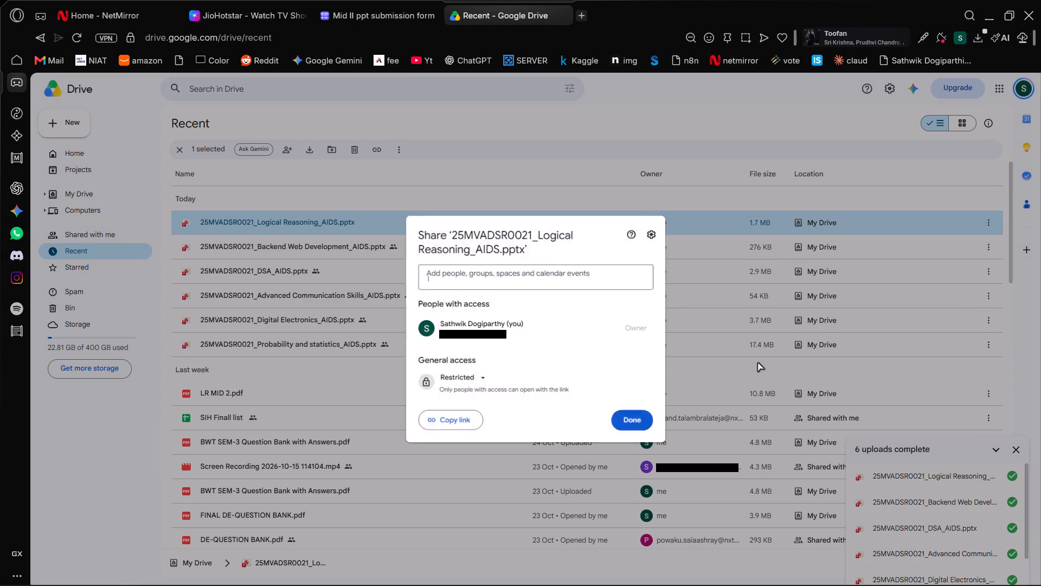
{"action": "left_click", "coordinate": [479, 385]}
{"action": "left_click", "coordinate": [479, 378]}
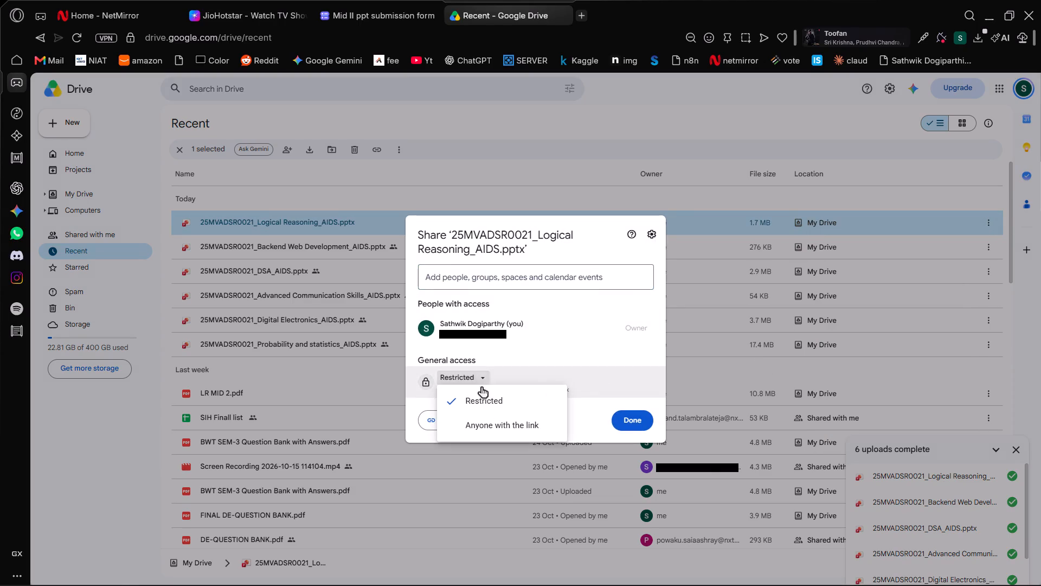
{"action": "left_click", "coordinate": [489, 419]}
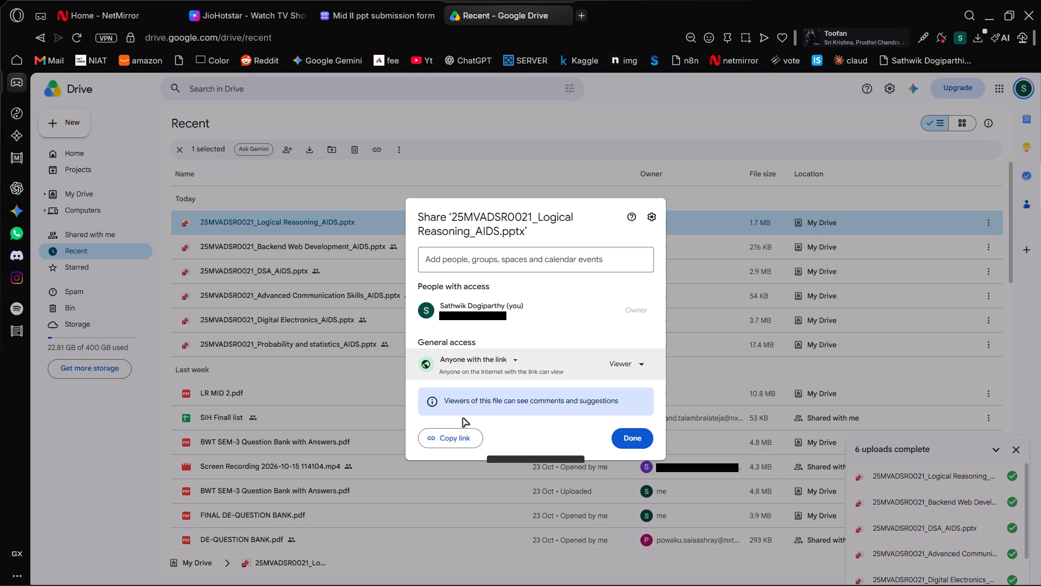
{"action": "left_click", "coordinate": [459, 431]}
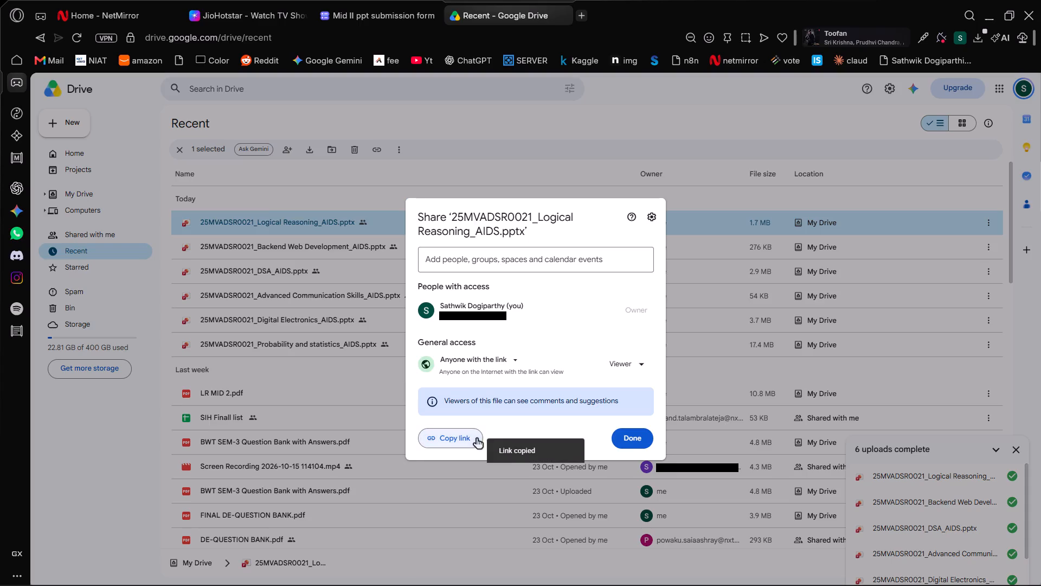
{"action": "left_click", "coordinate": [635, 437]}
Replace the Logical Reasoning (LR) PPT Link answer in the Mid II ppt submission form with the copied presentation link.
{"action": "key", "text": "alt+Tab"}
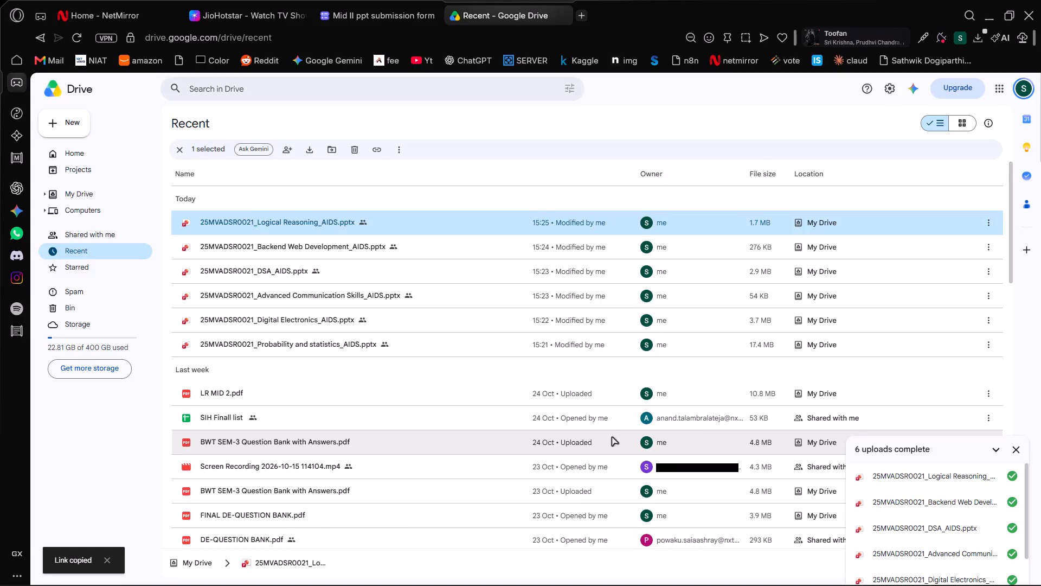
{"action": "key", "text": "alt+Tab"}
{"action": "left_click", "coordinate": [374, 21]}
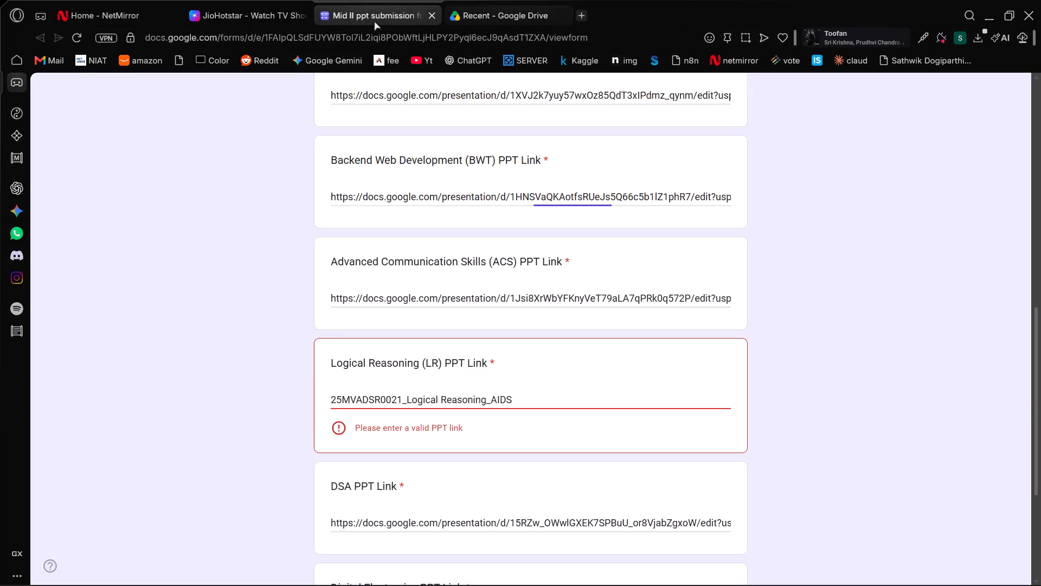
{"action": "left_click", "coordinate": [543, 403]}
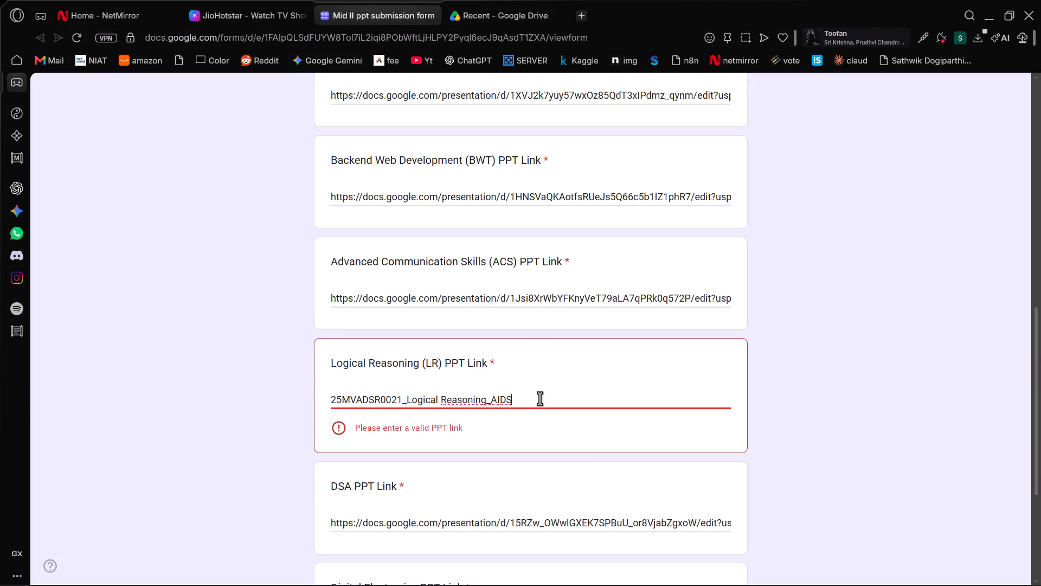
{"action": "key", "text": "ctrl+a"}
{"action": "key", "text": "ctrl+v"}
Review the student details, branch, section and all six PPT link answers throughout the form.
{"action": "scroll", "coordinate": [585, 352], "scroll_direction": "up", "scroll_amount": 3}
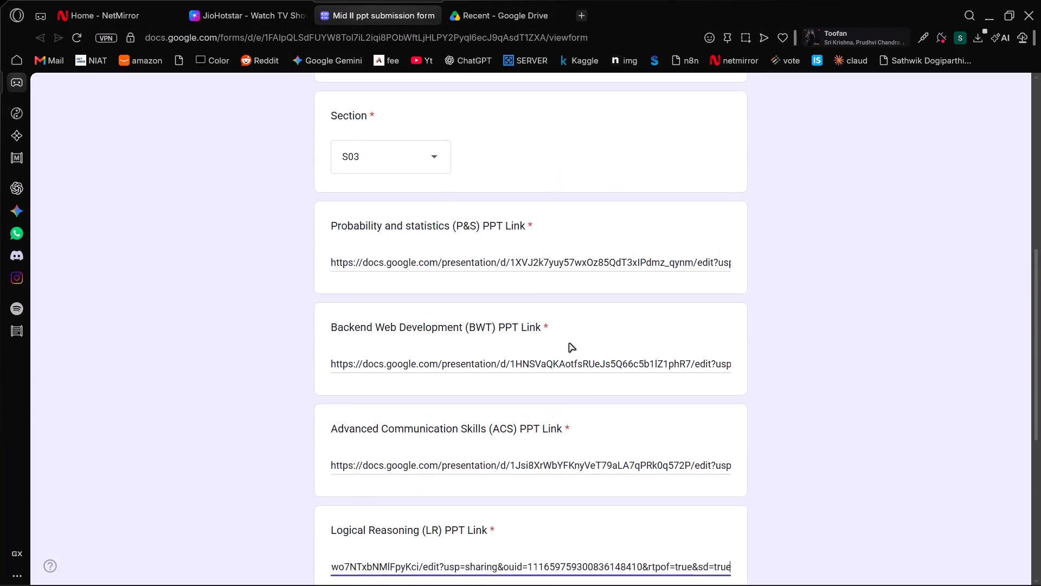
{"action": "scroll", "coordinate": [569, 342], "scroll_direction": "up", "scroll_amount": 1}
{"action": "scroll", "coordinate": [553, 336], "scroll_direction": "down", "scroll_amount": 7}
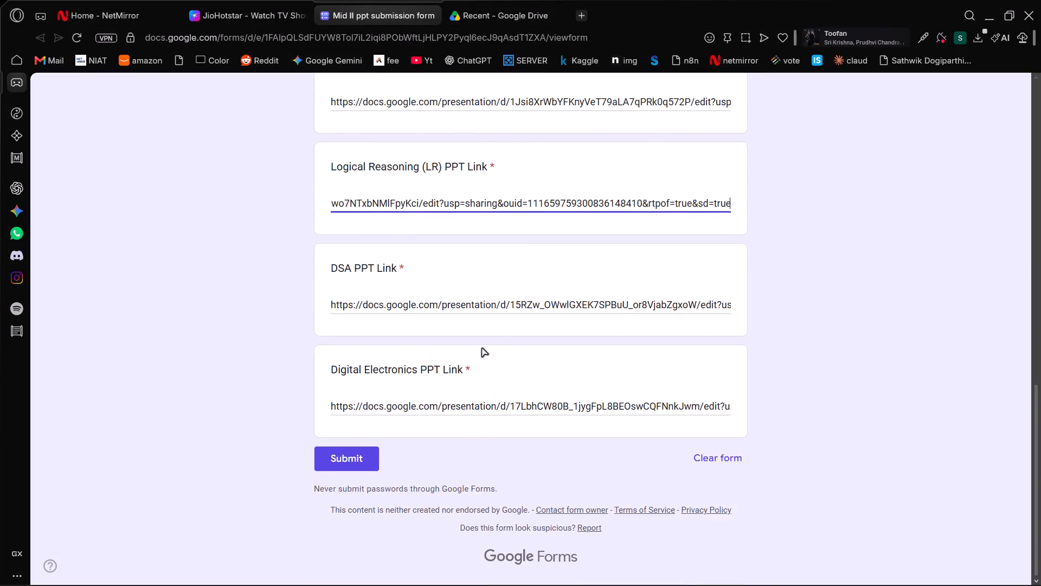
{"action": "scroll", "coordinate": [481, 347], "scroll_direction": "down", "scroll_amount": 1}
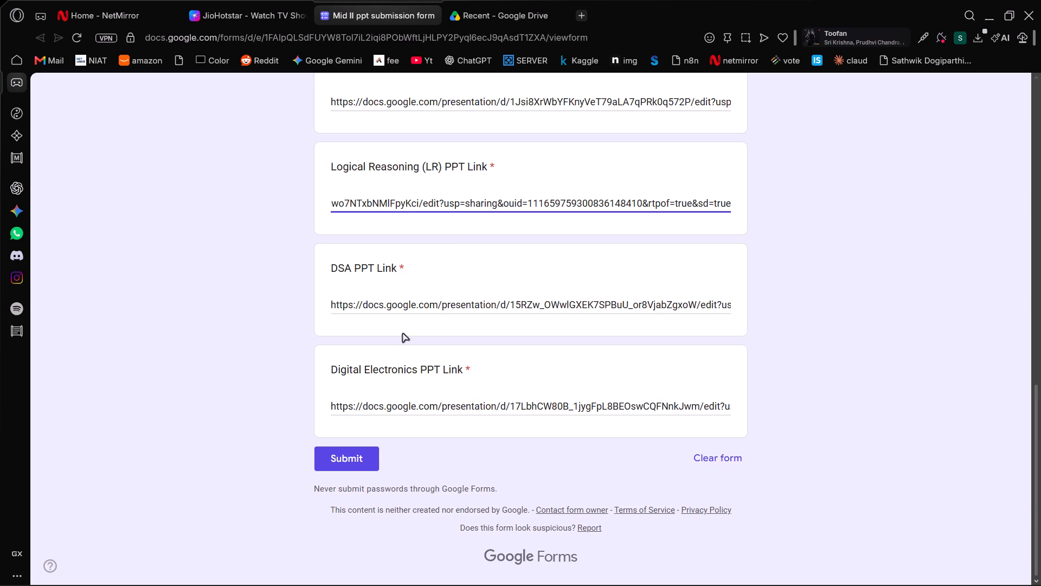
{"action": "scroll", "coordinate": [620, 393], "scroll_direction": "left", "scroll_amount": 1}
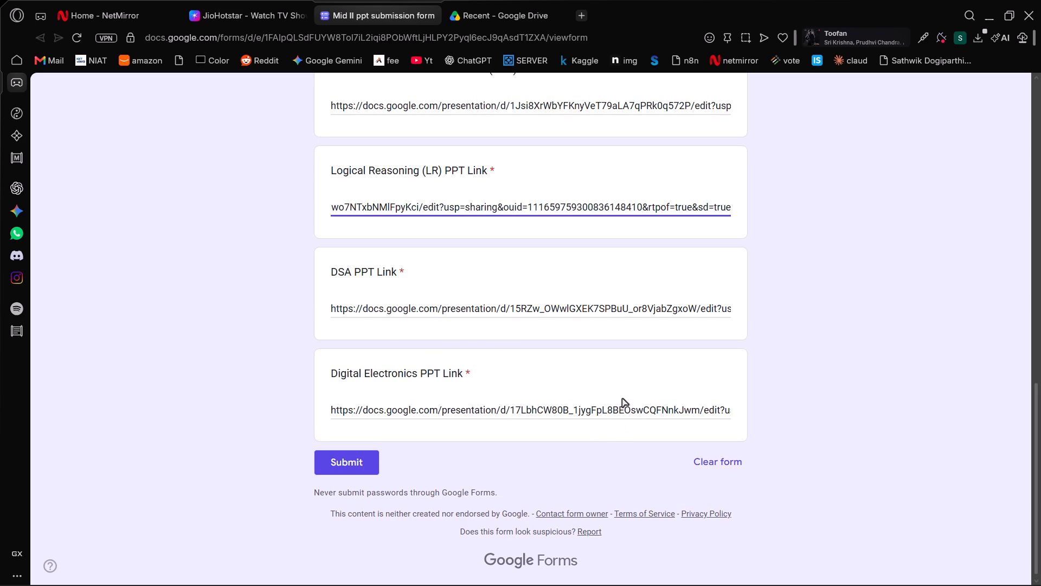
{"action": "scroll", "coordinate": [622, 398], "scroll_direction": "left", "scroll_amount": 10}
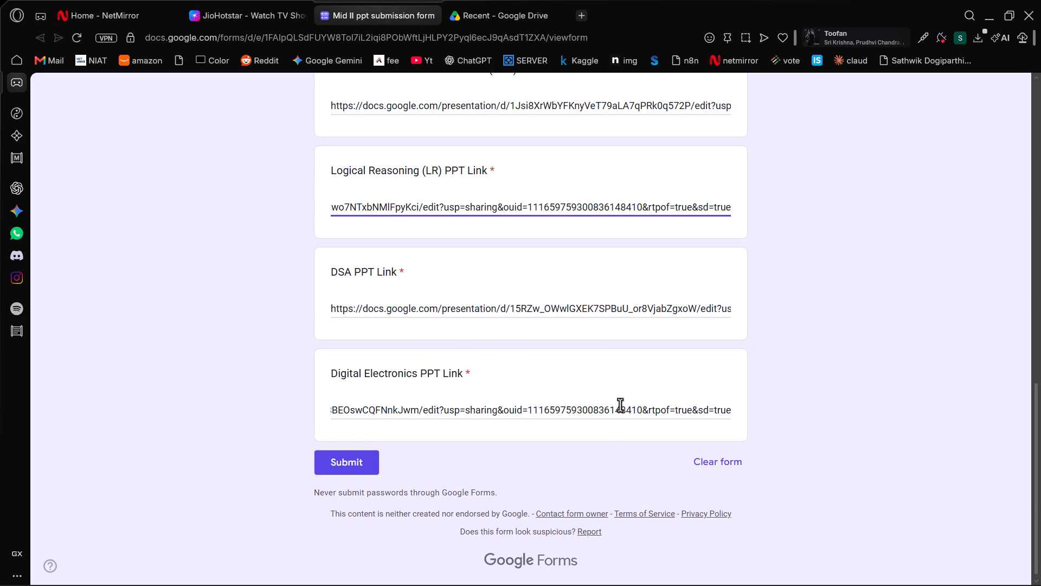
{"action": "scroll", "coordinate": [616, 403], "scroll_direction": "right", "scroll_amount": 8}
{"action": "scroll", "coordinate": [601, 329], "scroll_direction": "up", "scroll_amount": 2}
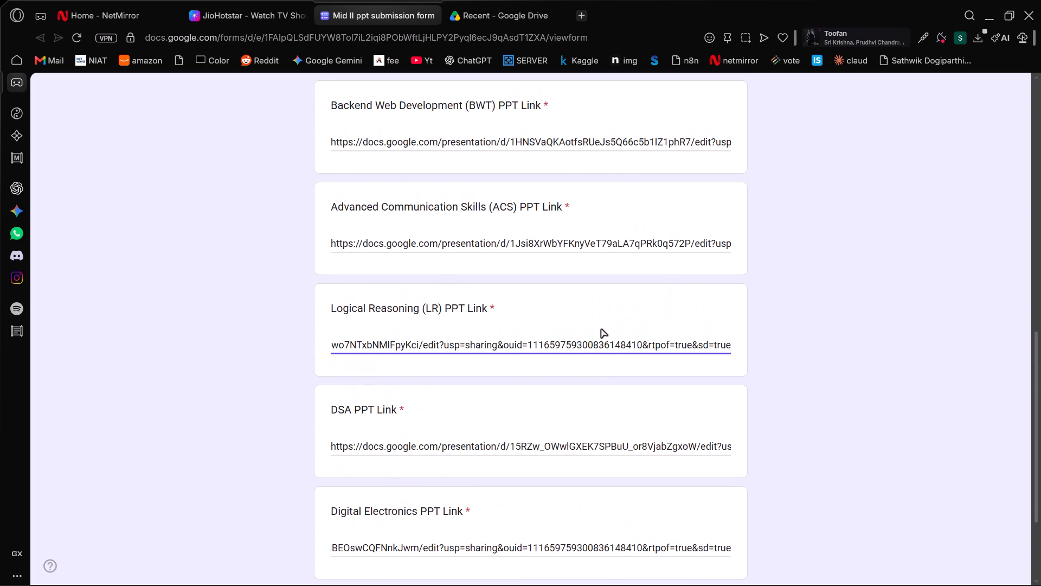
{"action": "scroll", "coordinate": [601, 328], "scroll_direction": "up", "scroll_amount": 4}
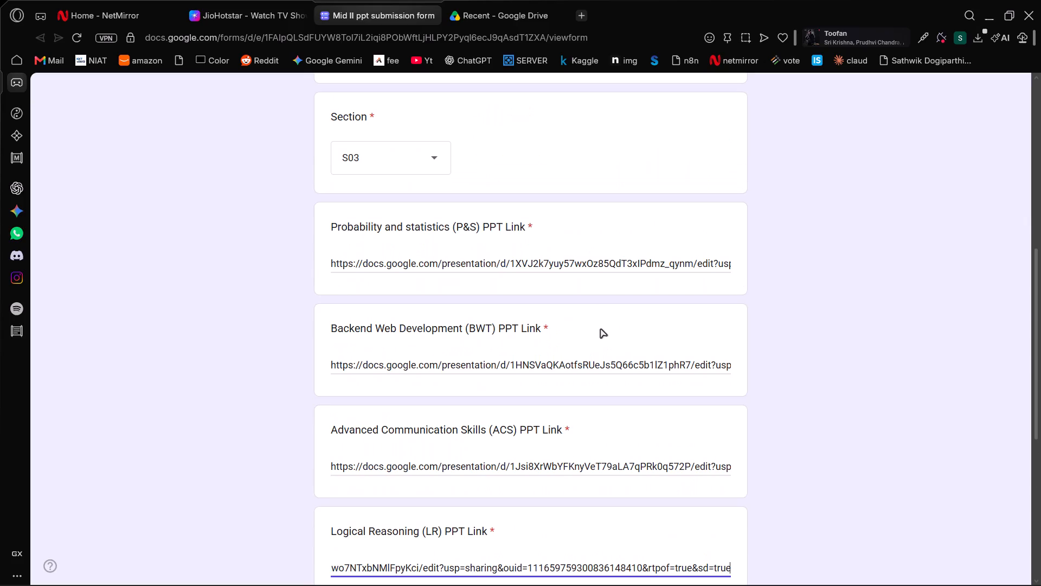
{"action": "scroll", "coordinate": [600, 328], "scroll_direction": "up", "scroll_amount": 7}
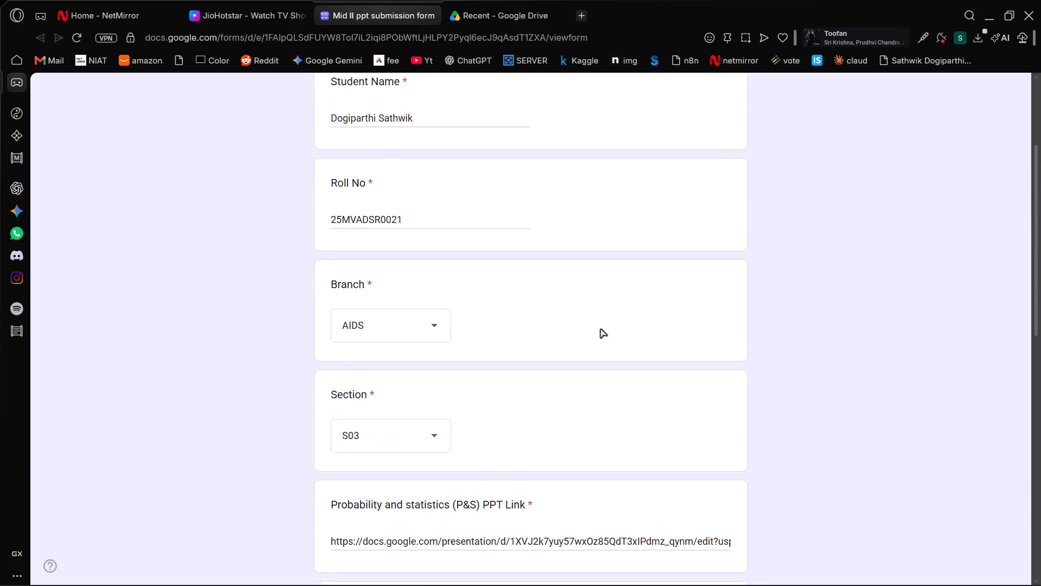
{"action": "scroll", "coordinate": [600, 328], "scroll_direction": "up", "scroll_amount": 2}
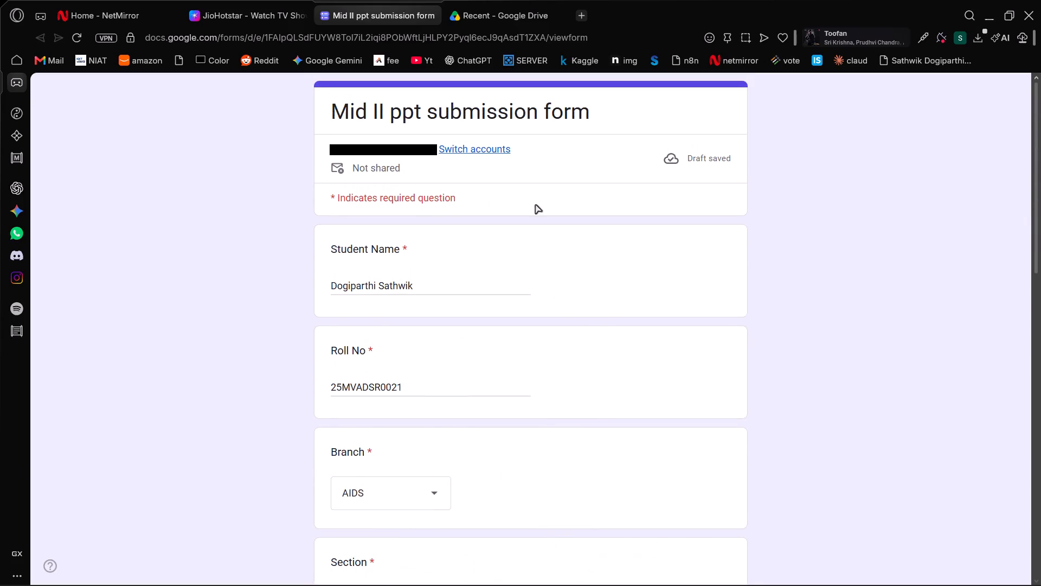
Submit the completed Mid II ppt submission form and close its page.
{"action": "scroll", "coordinate": [546, 212], "scroll_direction": "down", "scroll_amount": 10}
{"action": "left_click", "coordinate": [335, 456]}
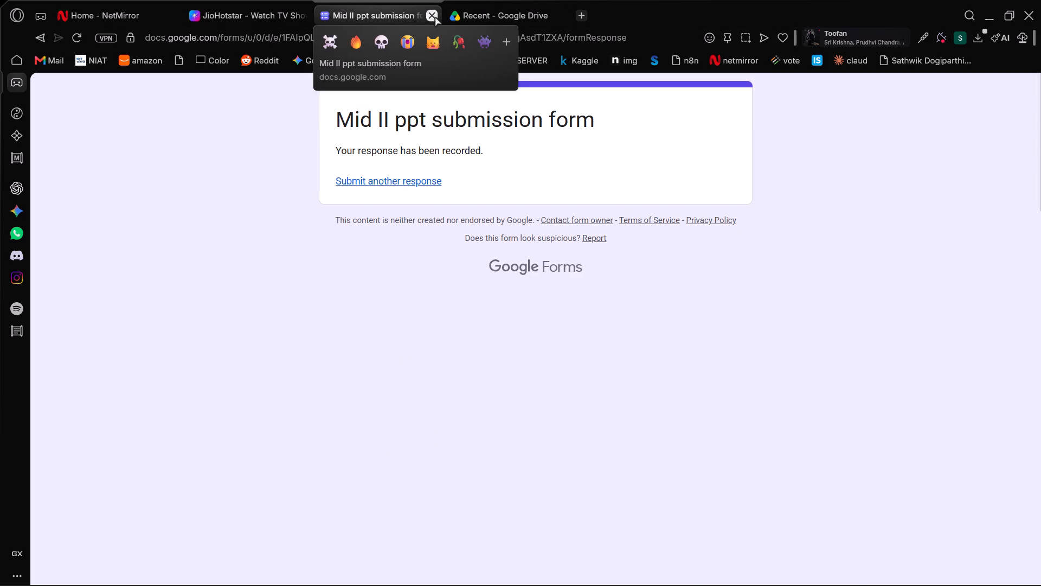
{"action": "left_click", "coordinate": [433, 17]}
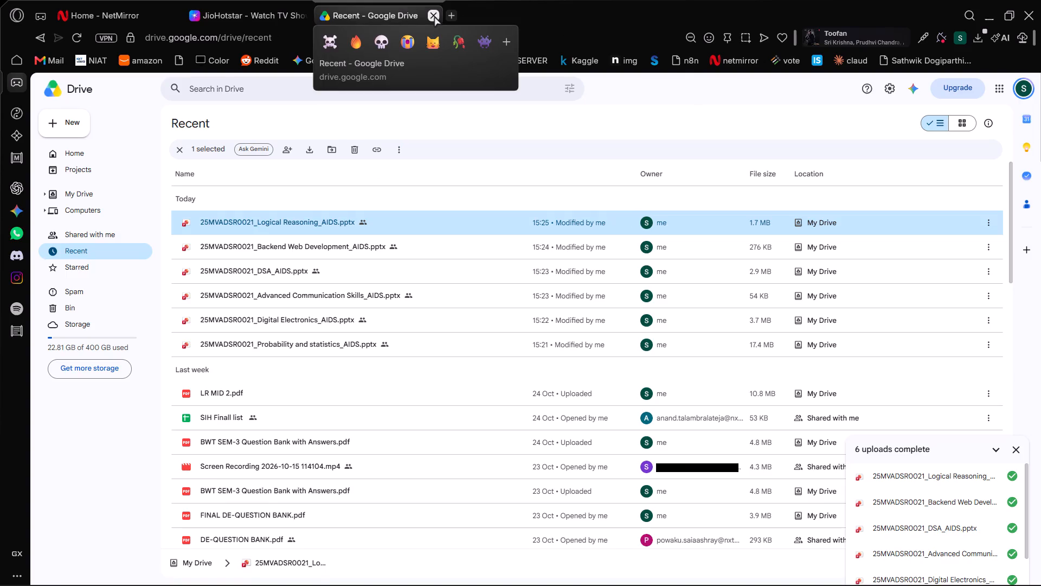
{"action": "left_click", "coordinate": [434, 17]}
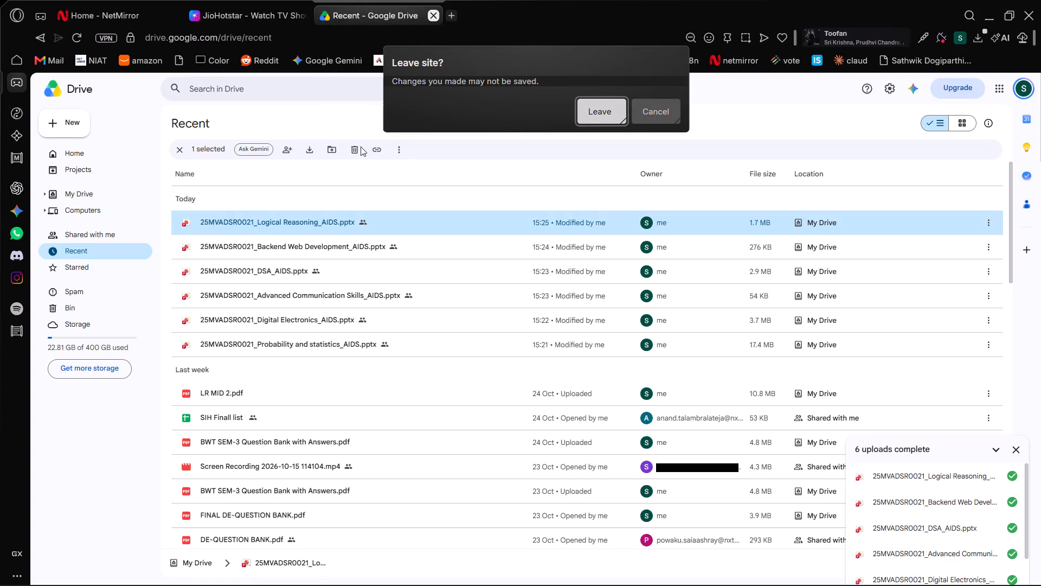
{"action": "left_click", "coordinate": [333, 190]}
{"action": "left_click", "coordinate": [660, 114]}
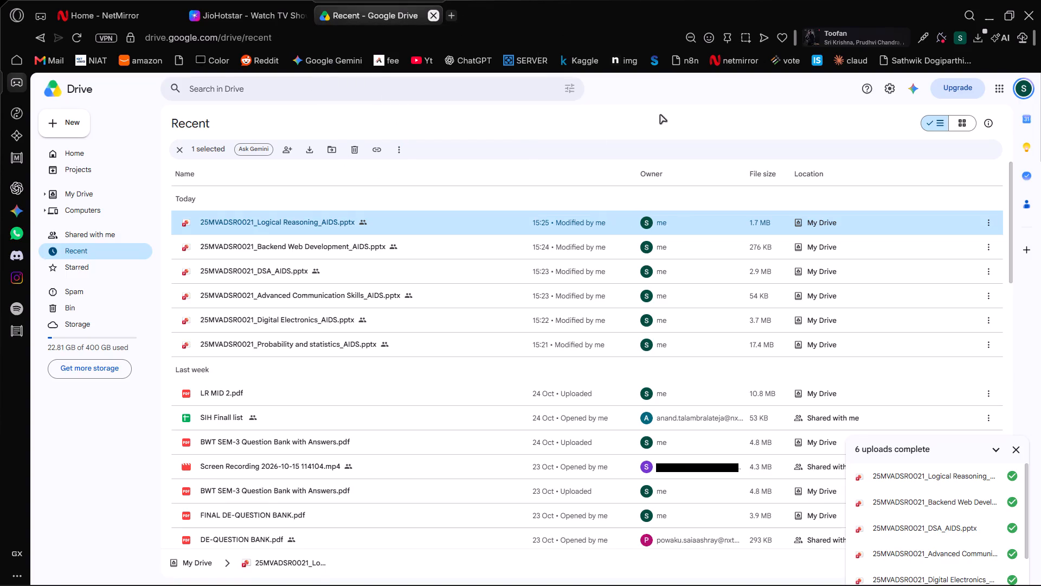
Close the Google Drive page listing the recent files.
{"action": "key", "text": "ctrl+s"}
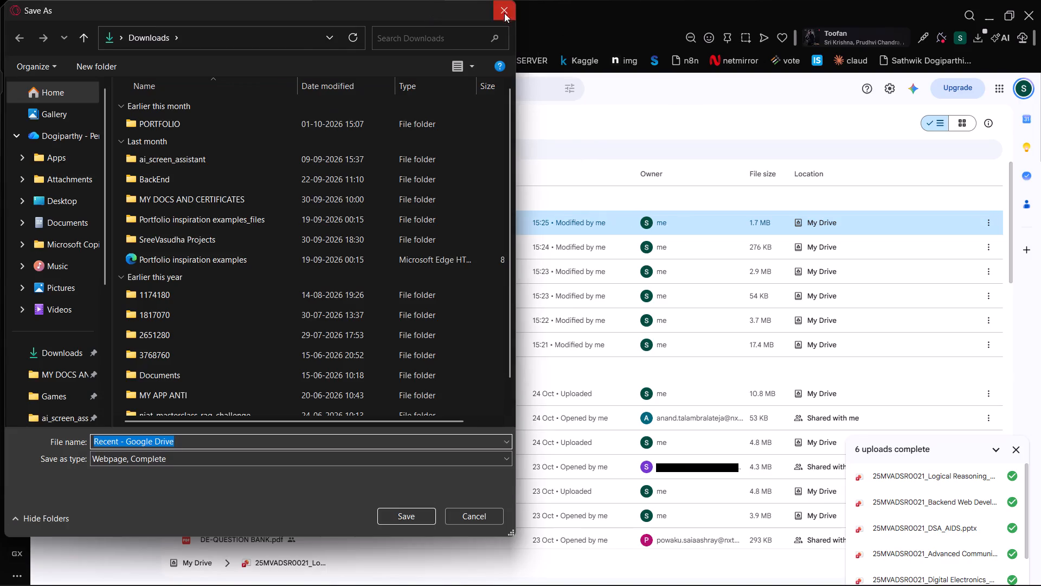
{"action": "left_click", "coordinate": [504, 11]}
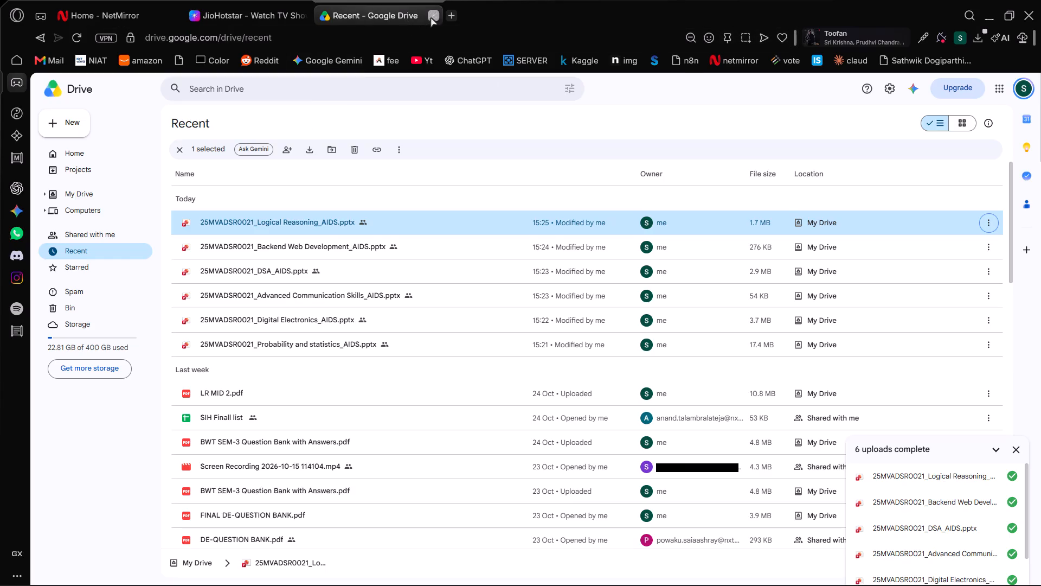
{"action": "left_click", "coordinate": [431, 17]}
{"action": "left_click", "coordinate": [595, 130]}
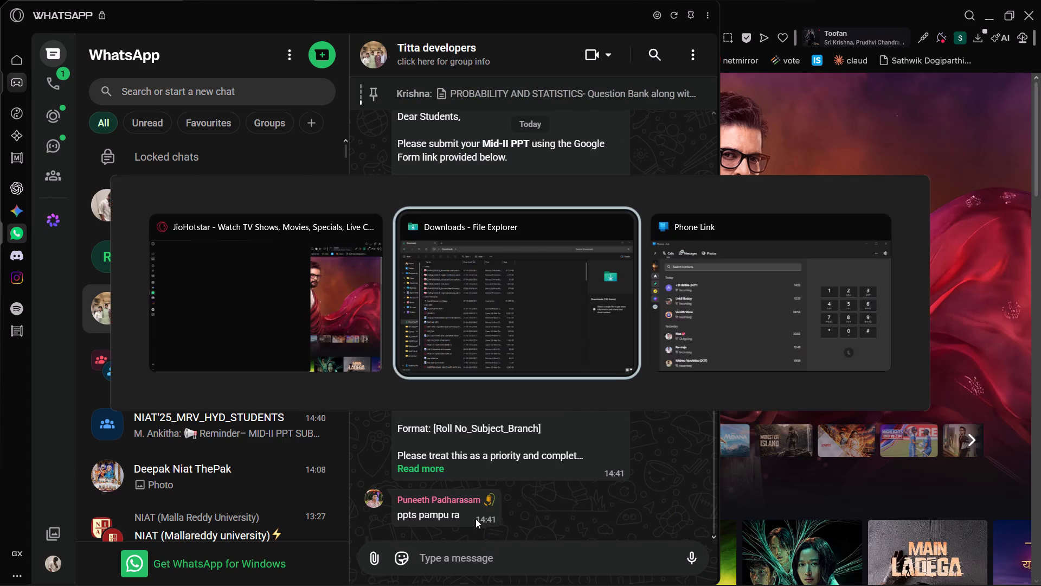
{"action": "left_click", "coordinate": [539, 237]}
{"action": "left_click_drag", "start_coordinate": [520, 235], "coordinate": [521, 235]}
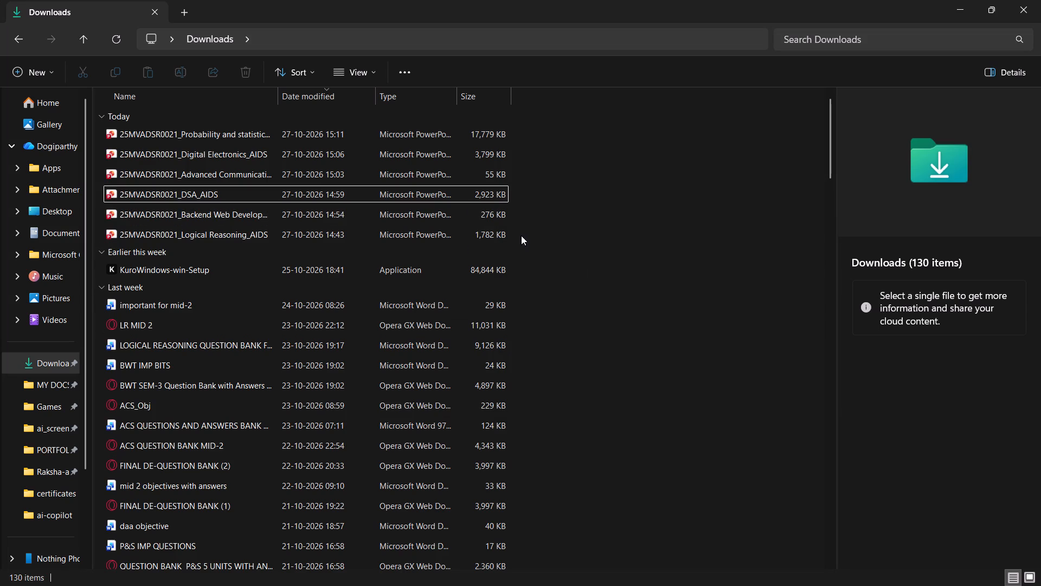
{"action": "left_click_drag", "start_coordinate": [521, 235], "coordinate": [399, 130]}
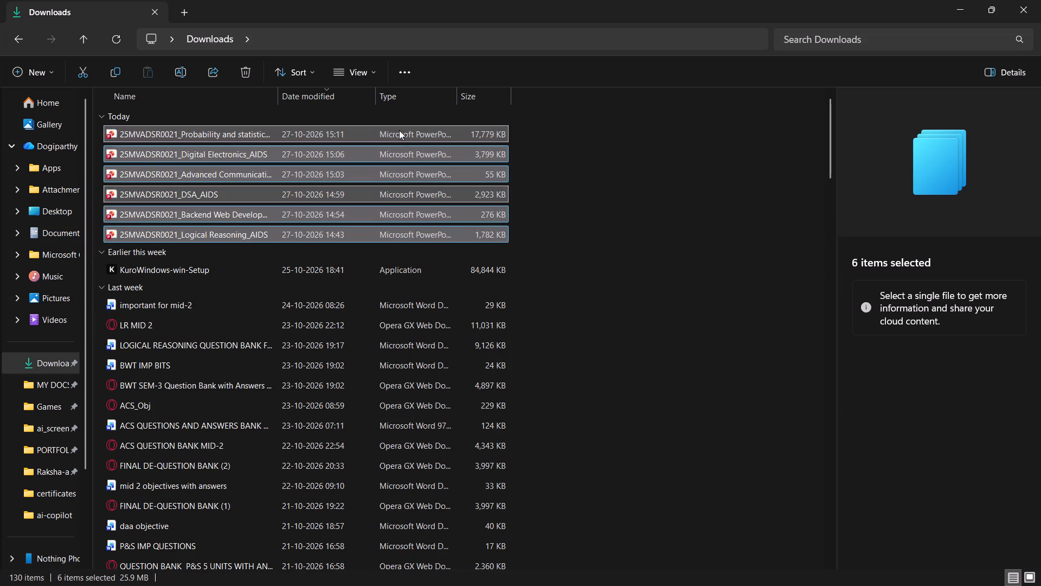